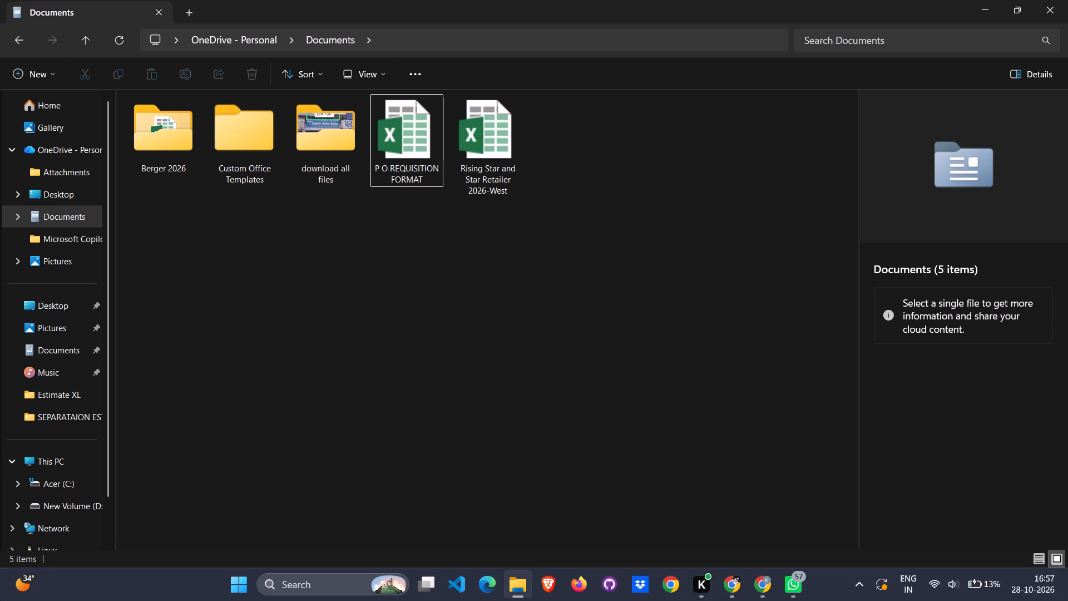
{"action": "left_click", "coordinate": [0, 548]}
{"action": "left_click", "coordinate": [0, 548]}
Open the inner SEPARATAION ESTIMATE folder, nested inside SEPARATAION ESTIMATE in the Berger 2026 folder.
{"action": "double_click", "coordinate": [171, 136]}
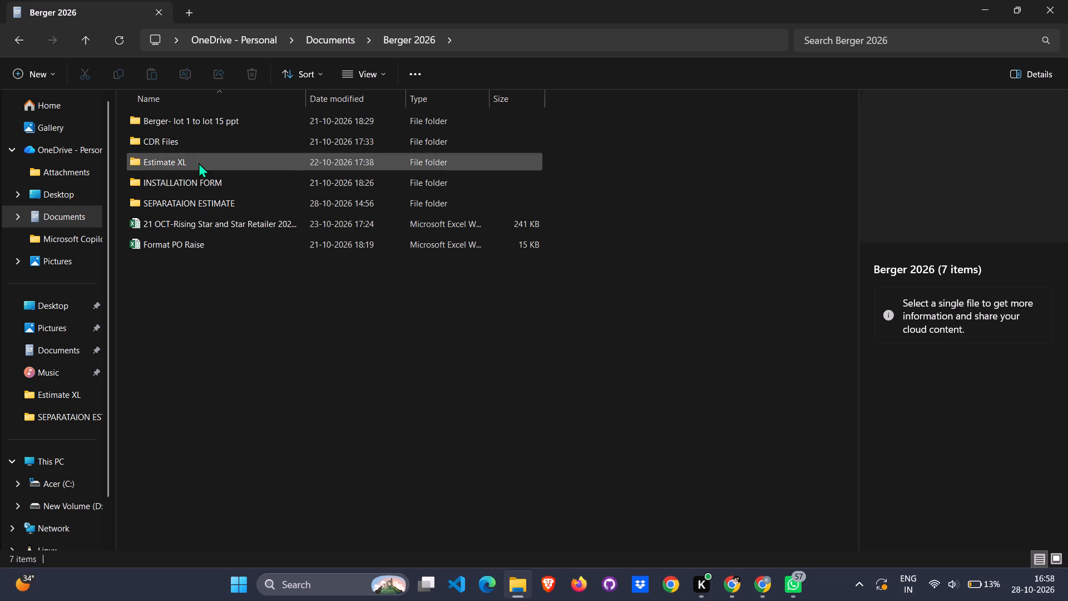
{"action": "double_click", "coordinate": [221, 199]}
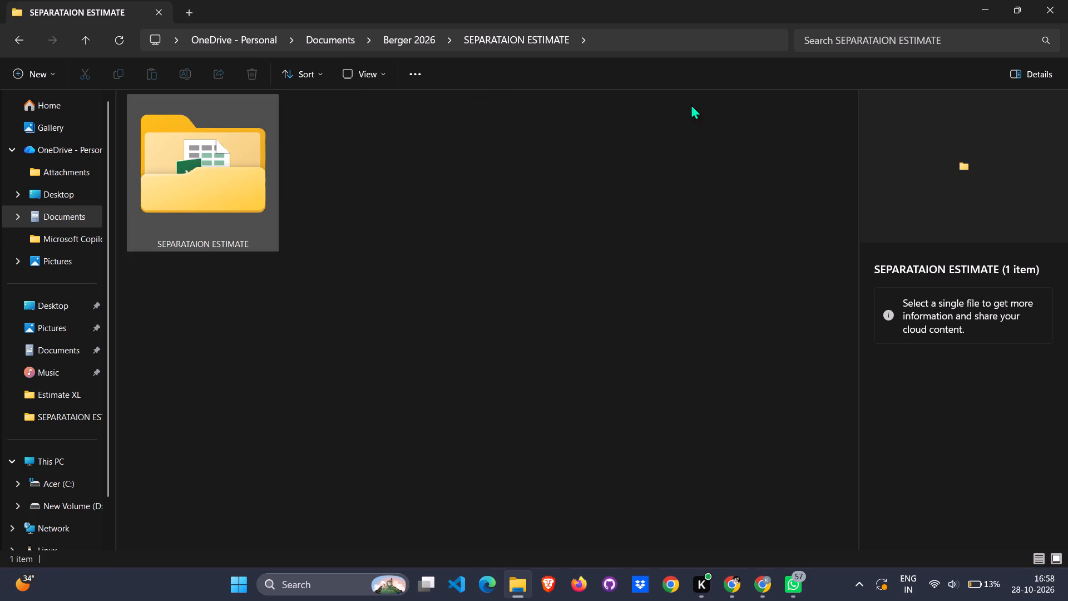
{"action": "double_click", "coordinate": [152, 176]}
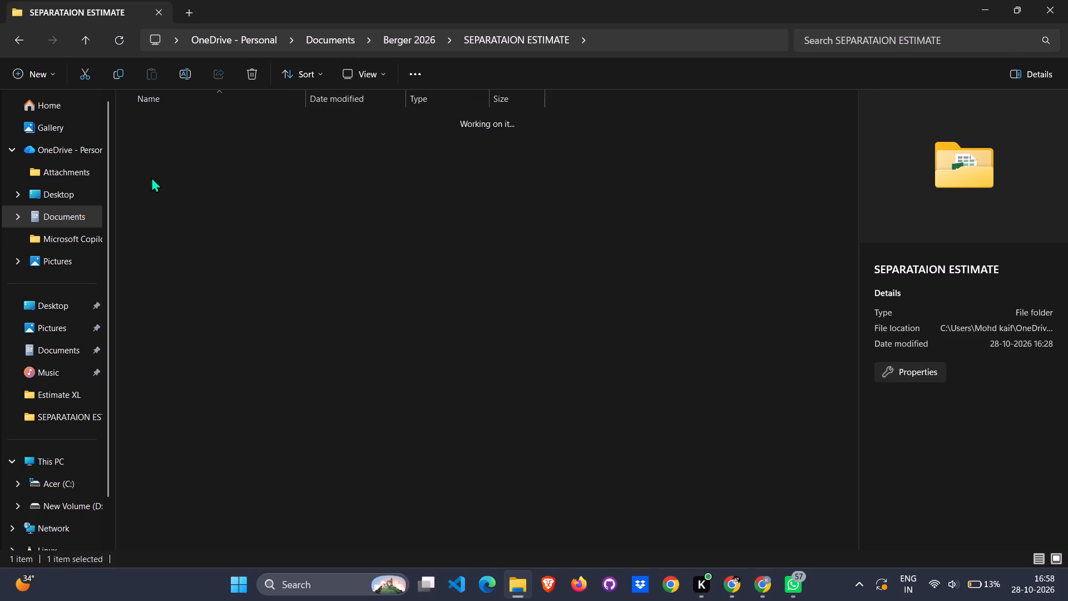
Start a file search within the inner SEPARATAION ESTIMATE folder.
{"action": "left_click", "coordinate": [938, 40]}
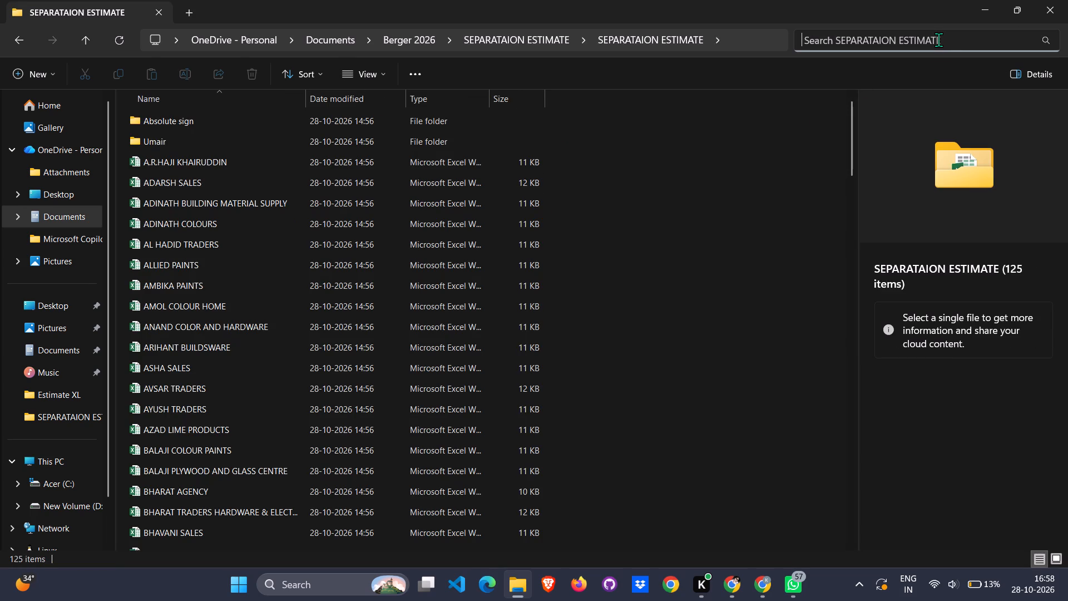
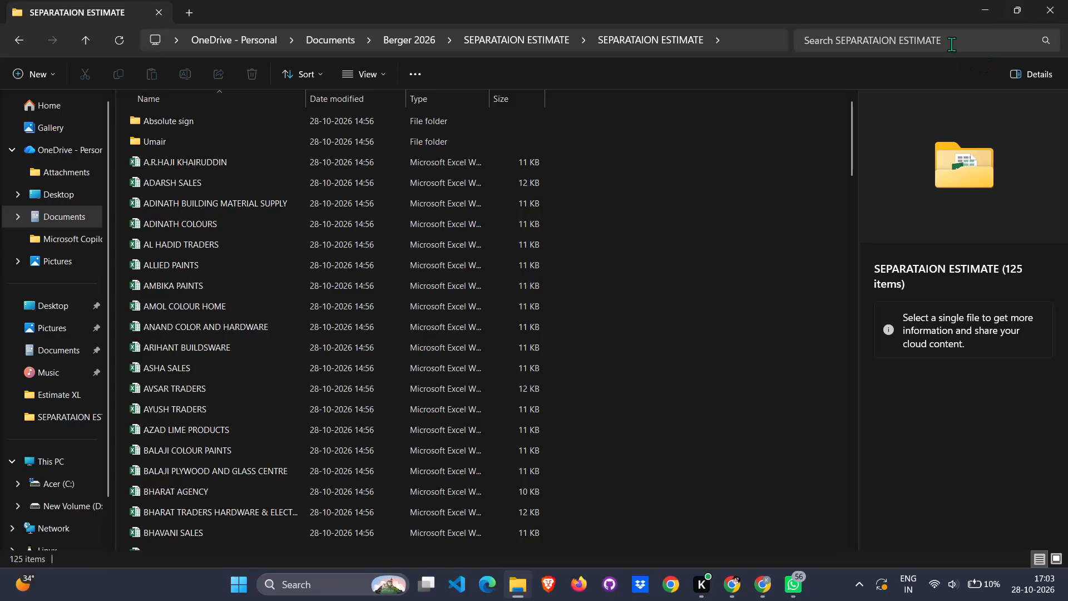
Search the estimate files for VIJAY, open the VIJAY TRADERS workbook to review its quotation, and close it.
{"action": "left_click", "coordinate": [951, 44]}
{"action": "type", "text": "VIJAY"}
{"action": "double_click", "coordinate": [264, 112]}
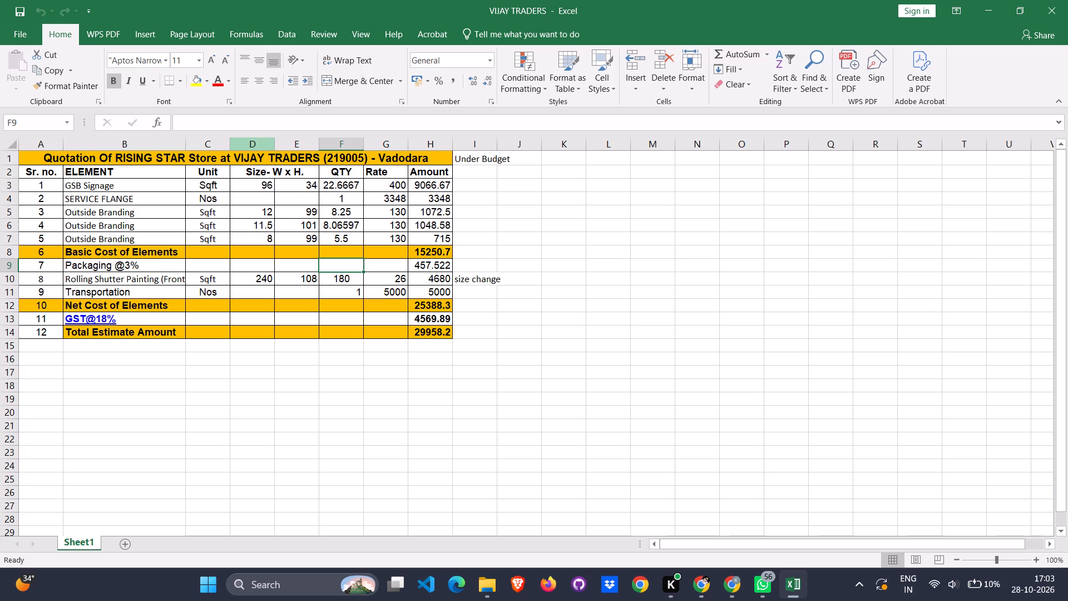
{"action": "left_click", "coordinate": [1052, 2]}
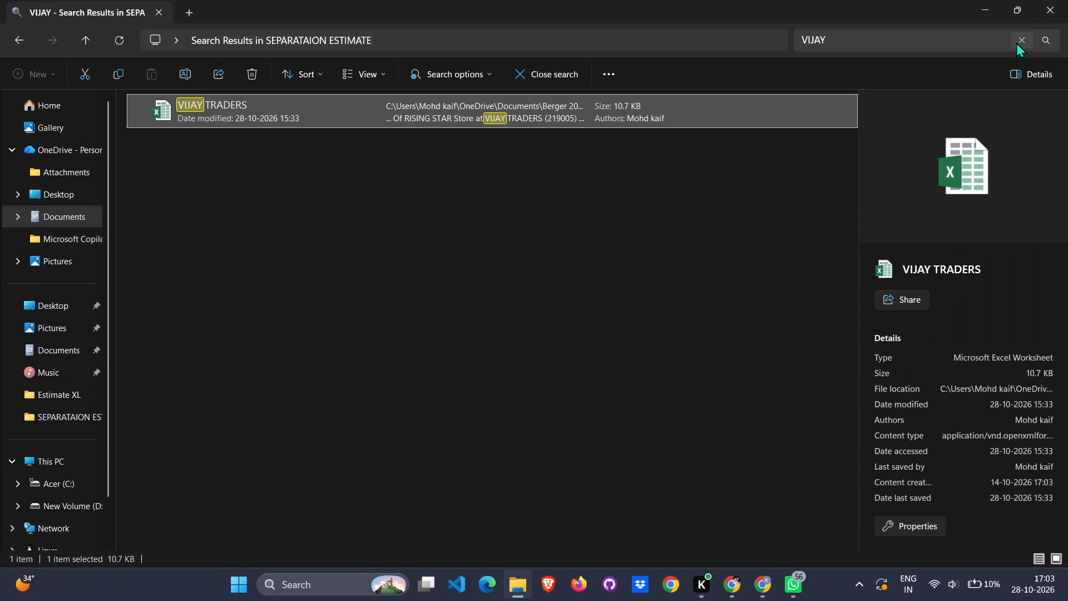
Search the estimate files for SIYA, open the SIYARAM PAINTS & INTERIOR HUB workbook to review its quotation, and close it.
{"action": "left_click", "coordinate": [1016, 42]}
{"action": "type", "text": "SIYA"}
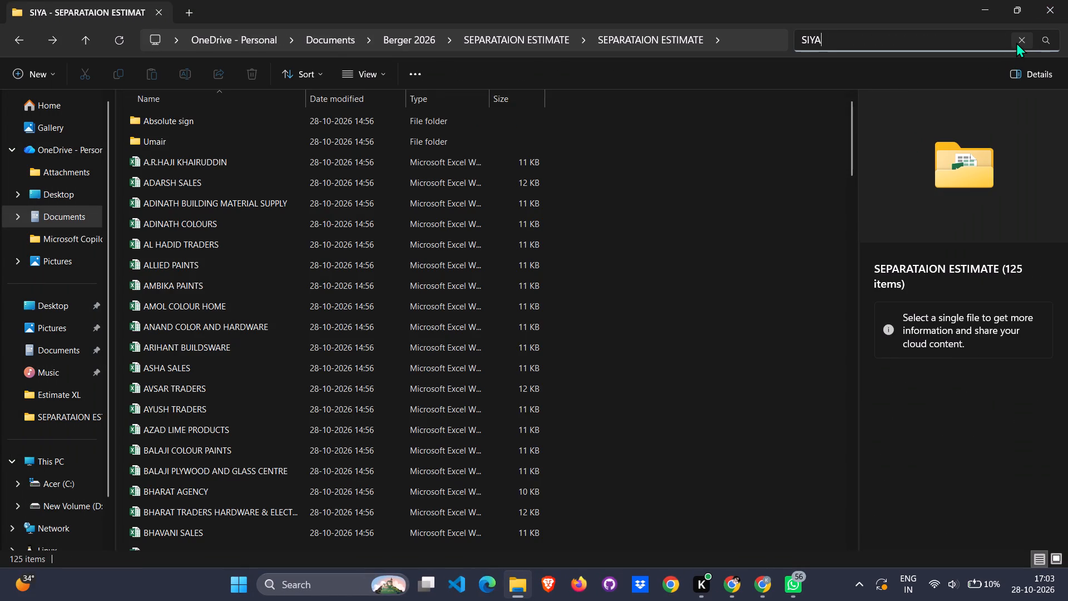
{"action": "double_click", "coordinate": [317, 114]}
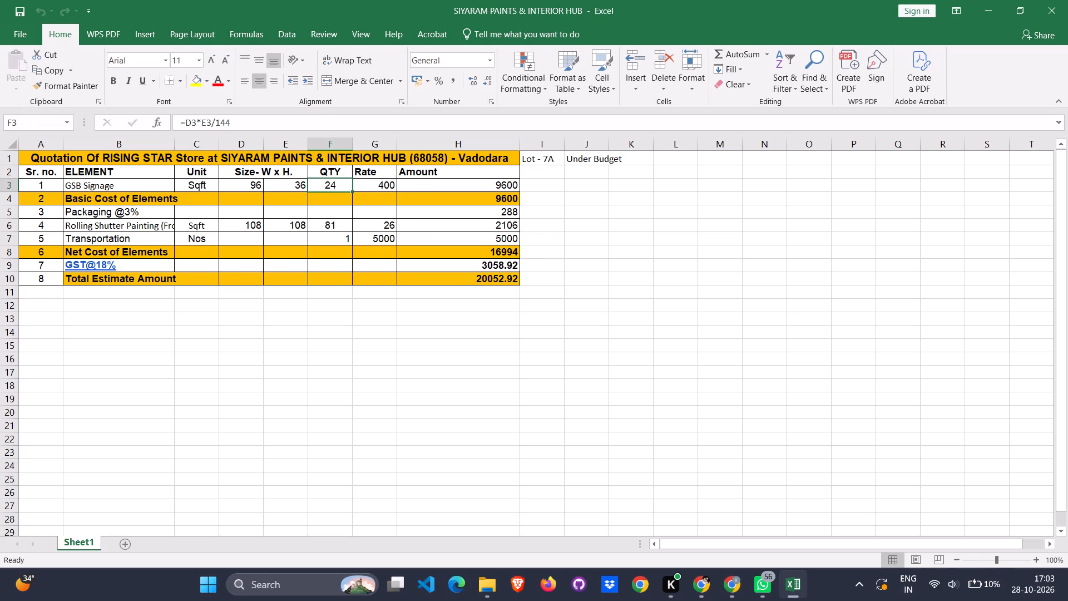
{"action": "left_click", "coordinate": [1067, 9]}
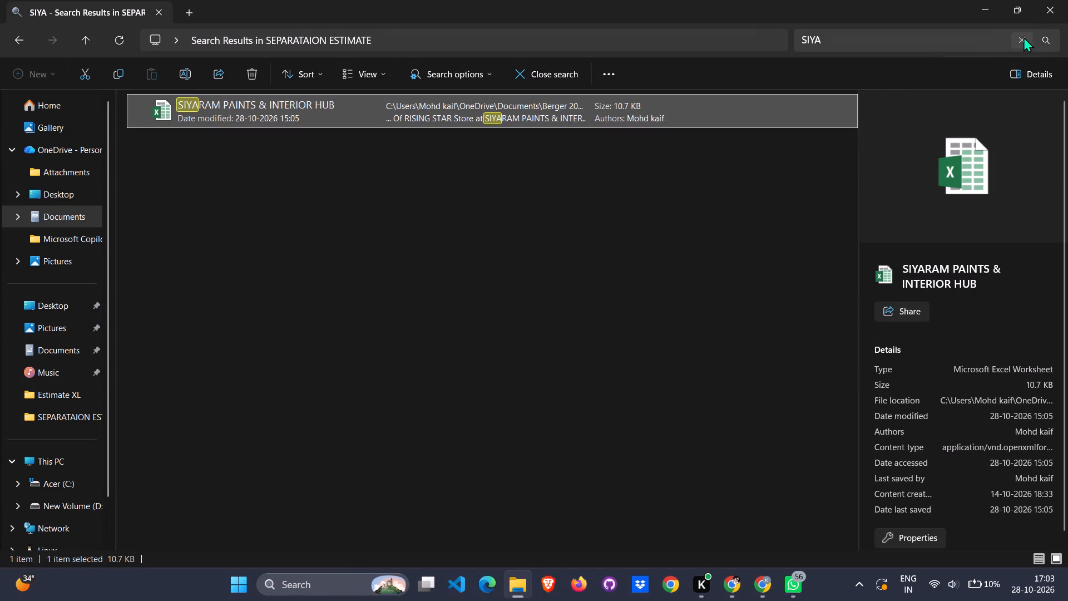
Search the estimate files for GIR, open the GIRDHAR HEMRAJ & CO. workbook to review its quotation, and close it.
{"action": "left_click", "coordinate": [1023, 37]}
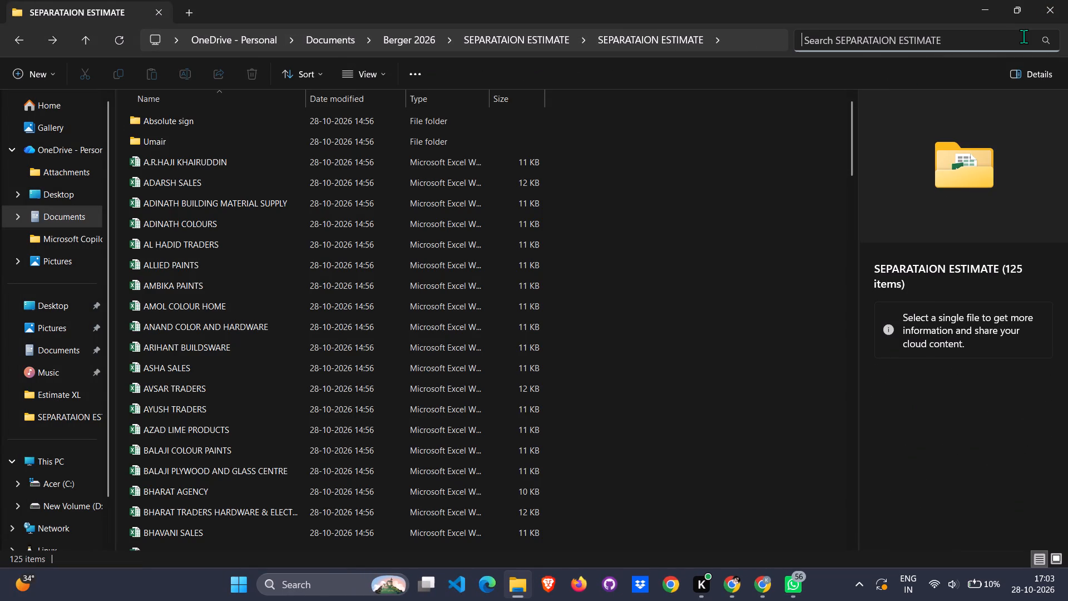
{"action": "type", "text": "GIR"}
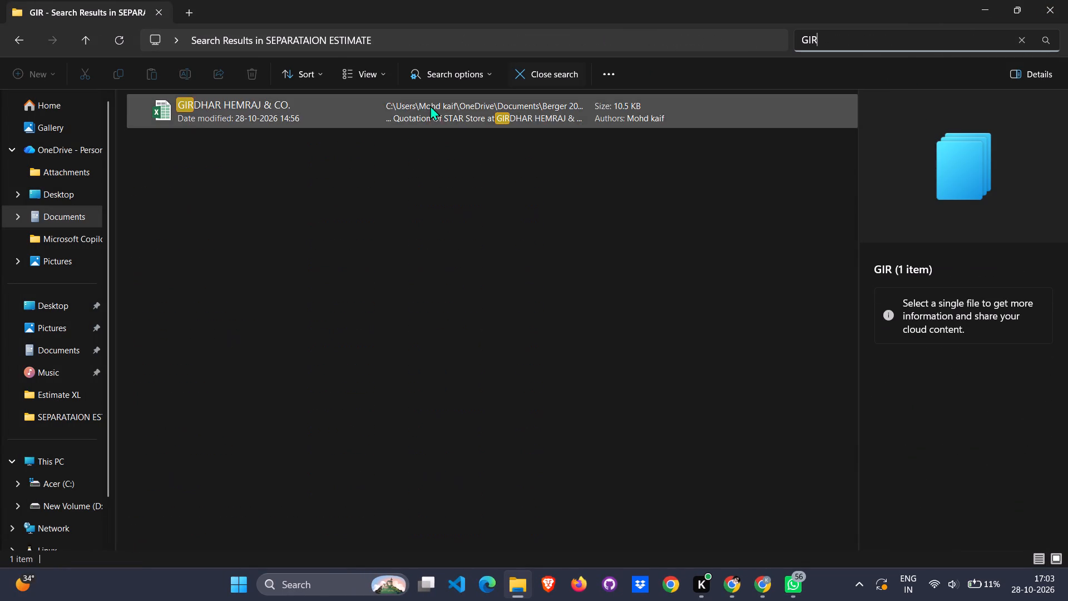
{"action": "double_click", "coordinate": [328, 117]}
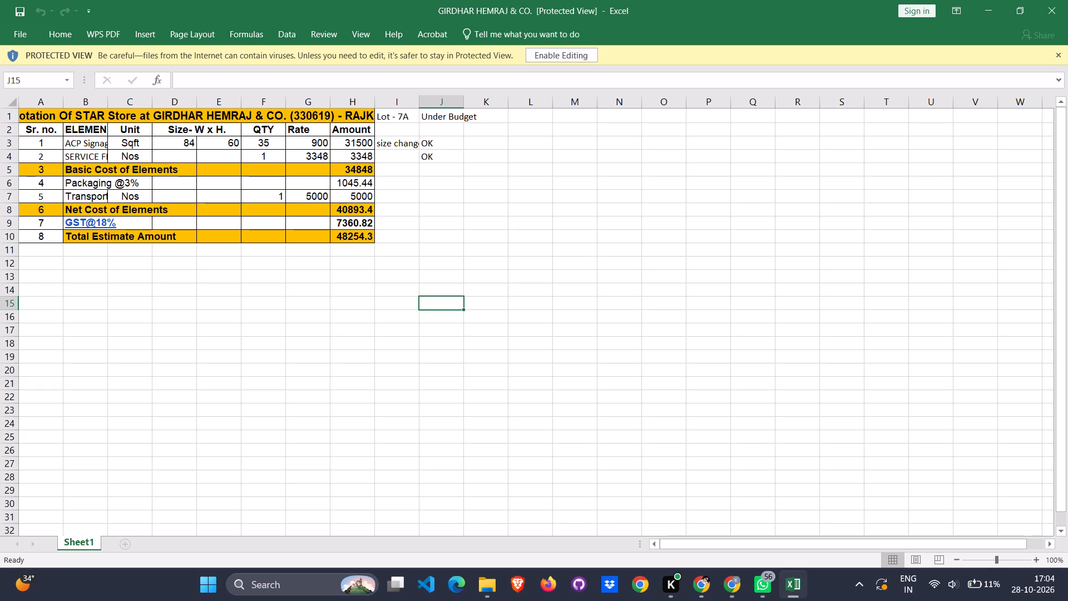
{"action": "left_click", "coordinate": [1059, 3]}
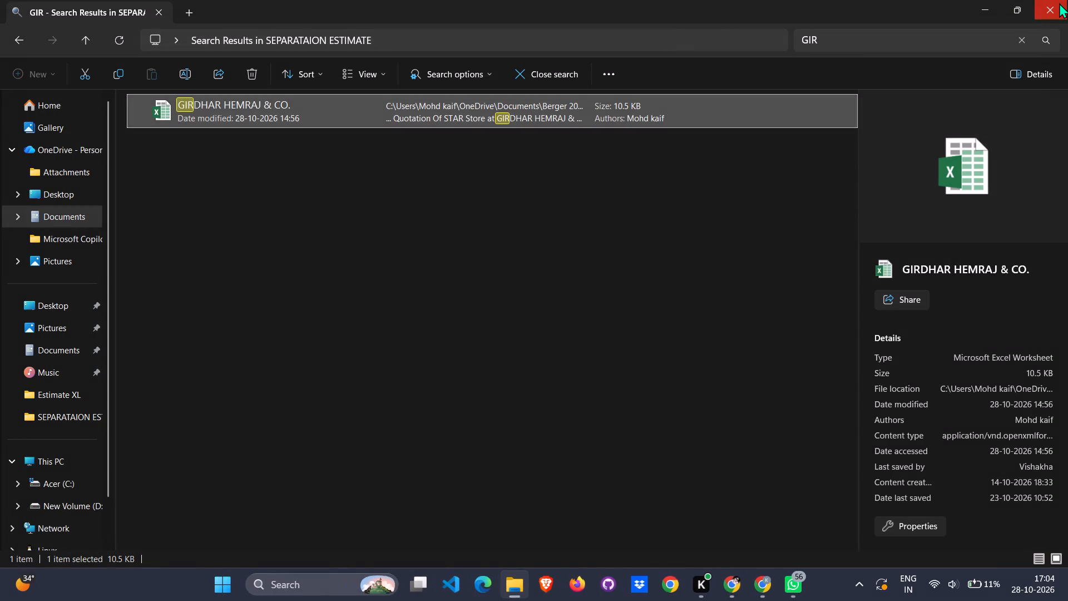
Search the estimate files for BAL and open the SHREE BALKRUSHNA AGENCY workbook.
{"action": "left_click", "coordinate": [1021, 38]}
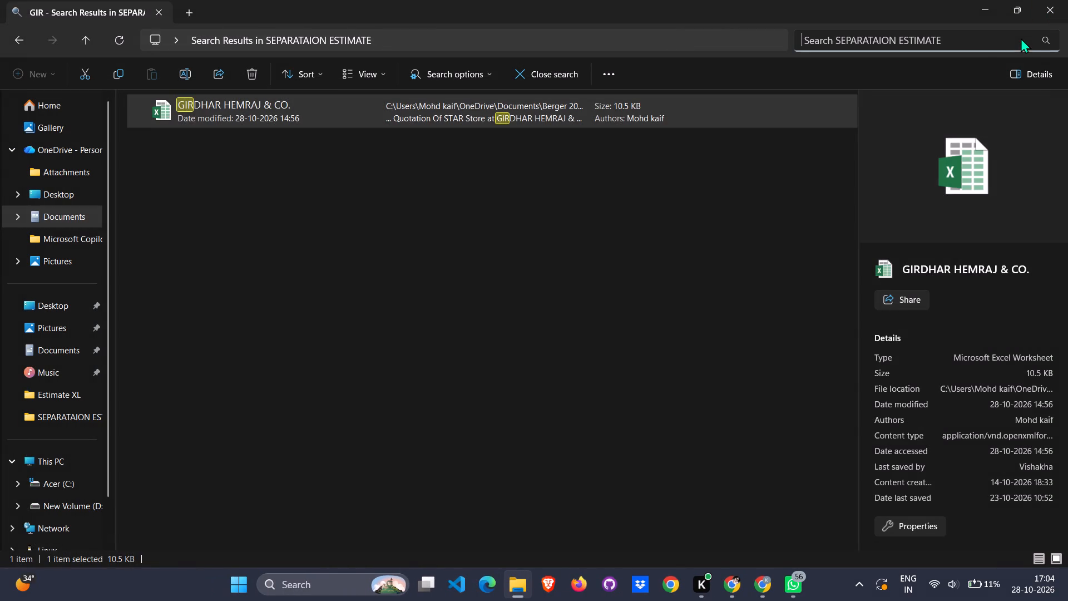
{"action": "type", "text": "BAL"}
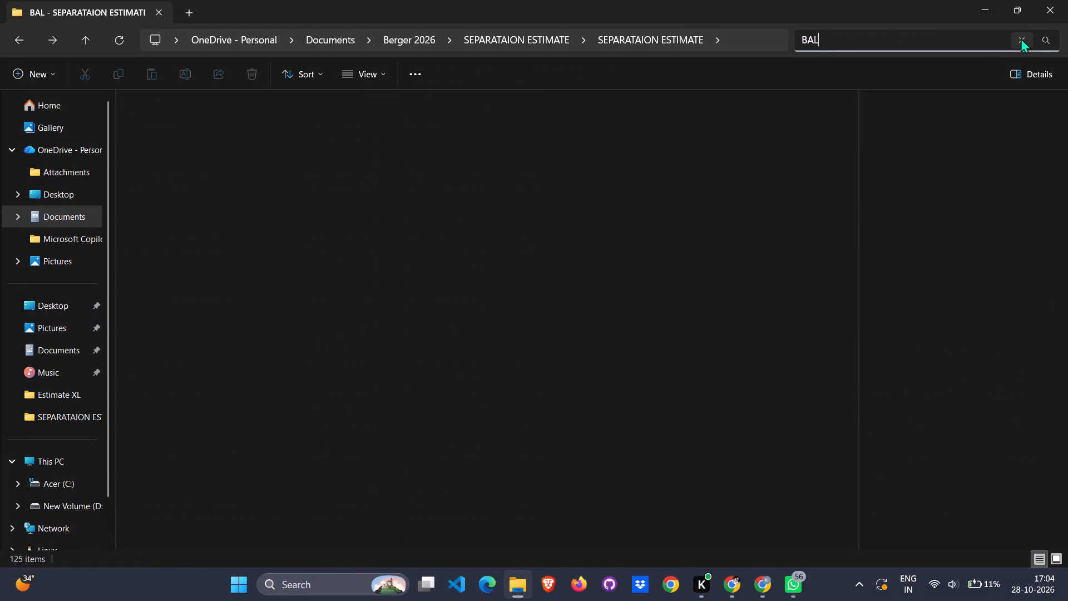
{"action": "double_click", "coordinate": [299, 113]}
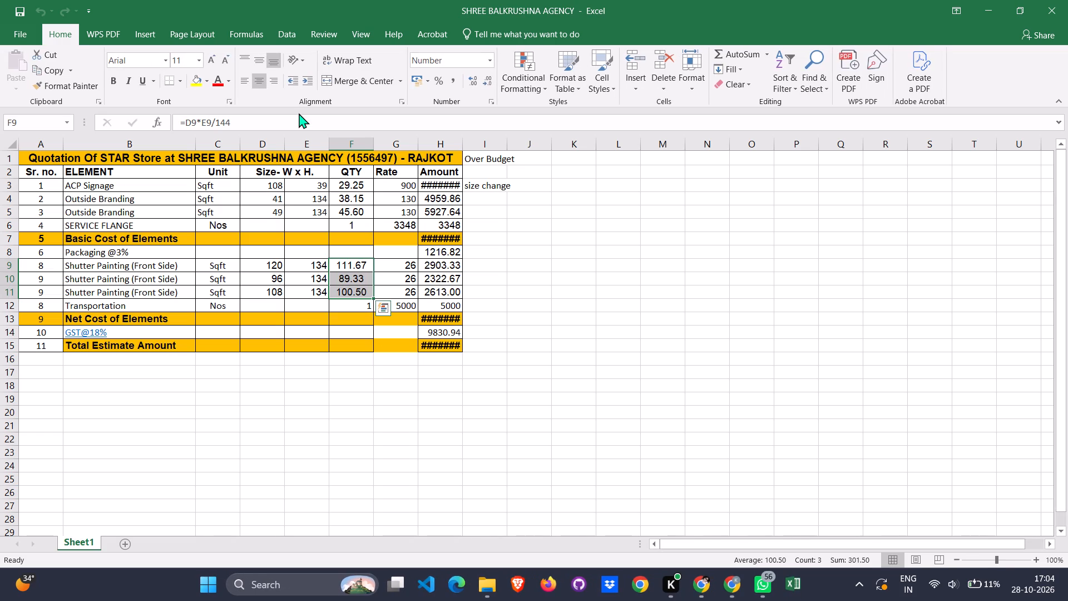
Widen the Amount column to fit its figures, and close the SHREE BALKRUSHNA AGENCY workbook with the change saved.
{"action": "left_click_drag", "start_coordinate": [460, 141], "coordinate": [484, 139]}
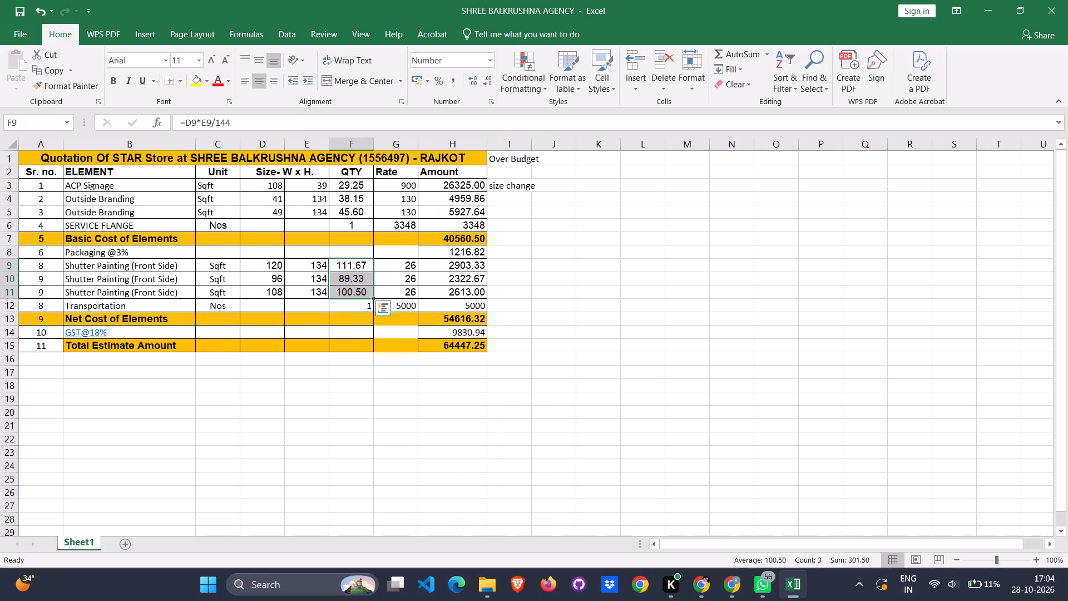
{"action": "left_click", "coordinate": [1063, 16]}
{"action": "left_click", "coordinate": [476, 312]}
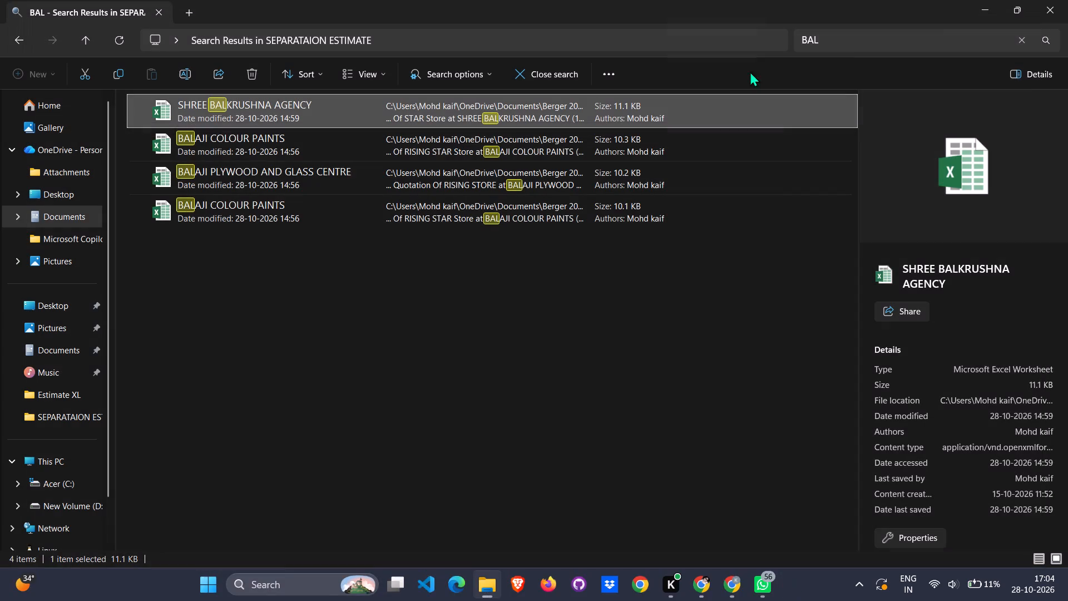
Search the estimate files for TAH, open the matching workbook to review its quotation, and close it.
{"action": "left_click", "coordinate": [1019, 45]}
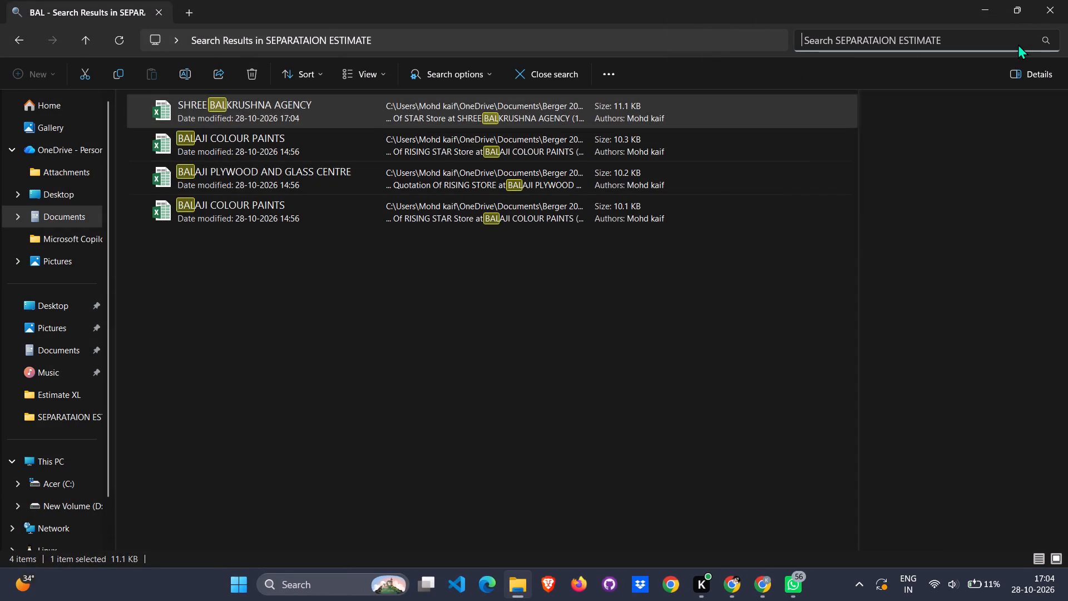
{"action": "type", "text": "TAH"}
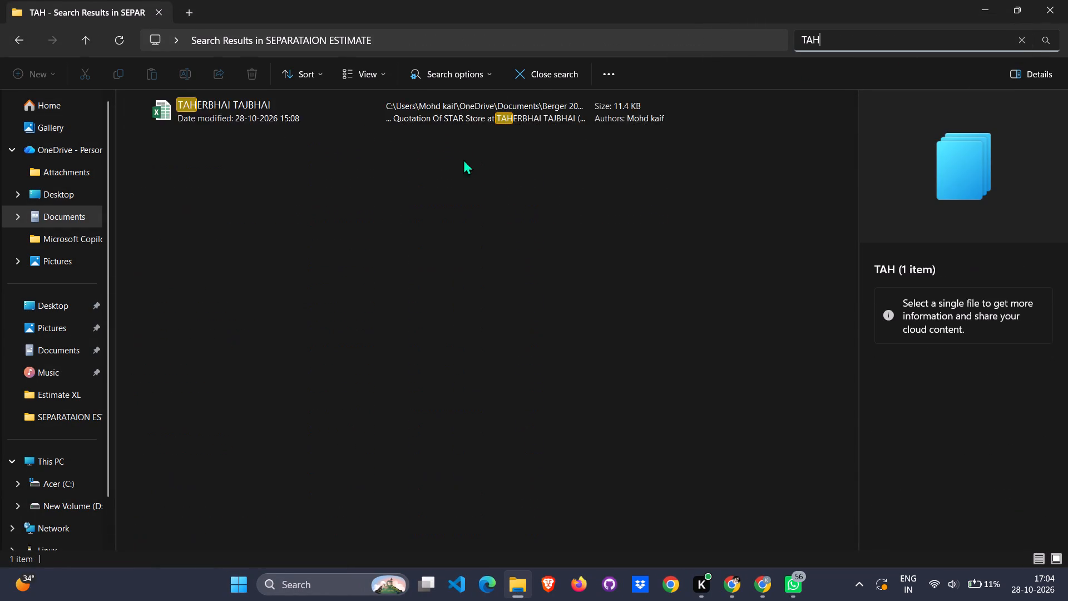
{"action": "double_click", "coordinate": [294, 119]}
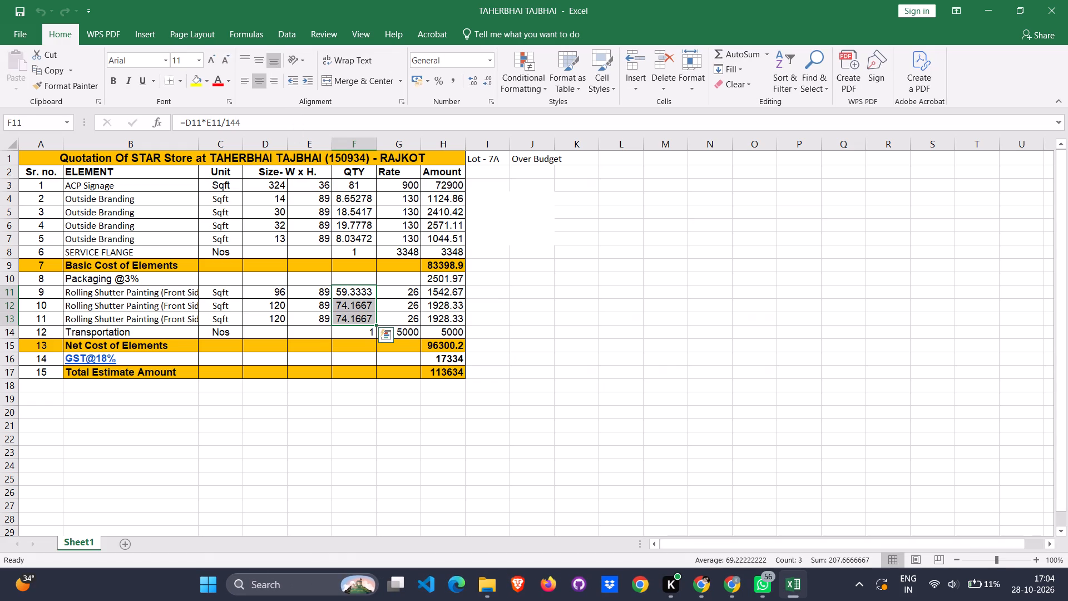
{"action": "left_click", "coordinate": [1063, 1]}
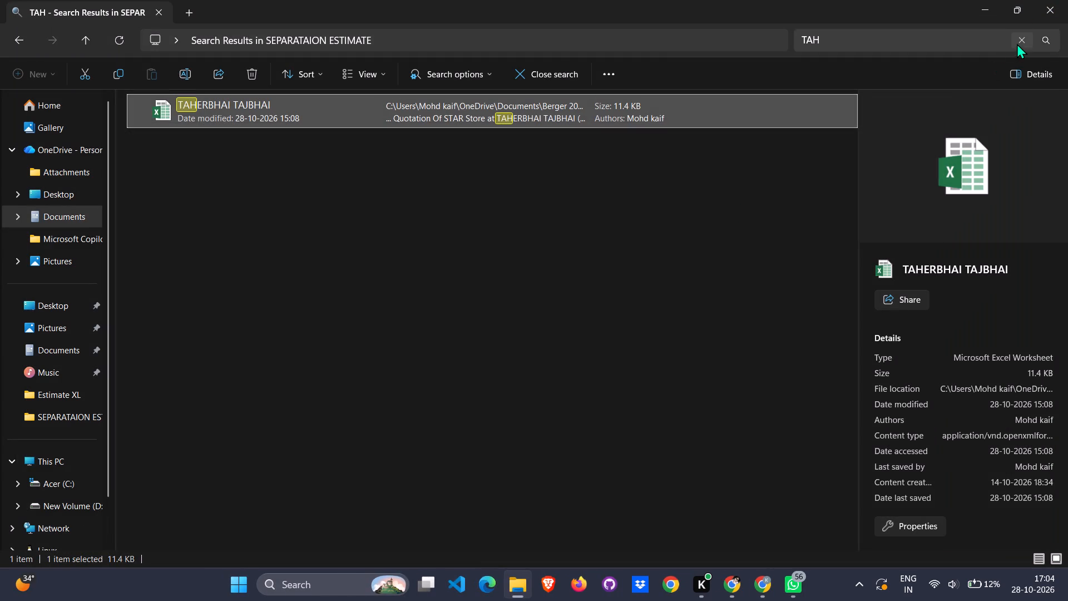
Search the estimate files for NILKA, open the NILKANTH COLOURS workbook to review its quotation, and close it.
{"action": "left_click", "coordinate": [1017, 43]}
{"action": "type", "text": "NILKA"}
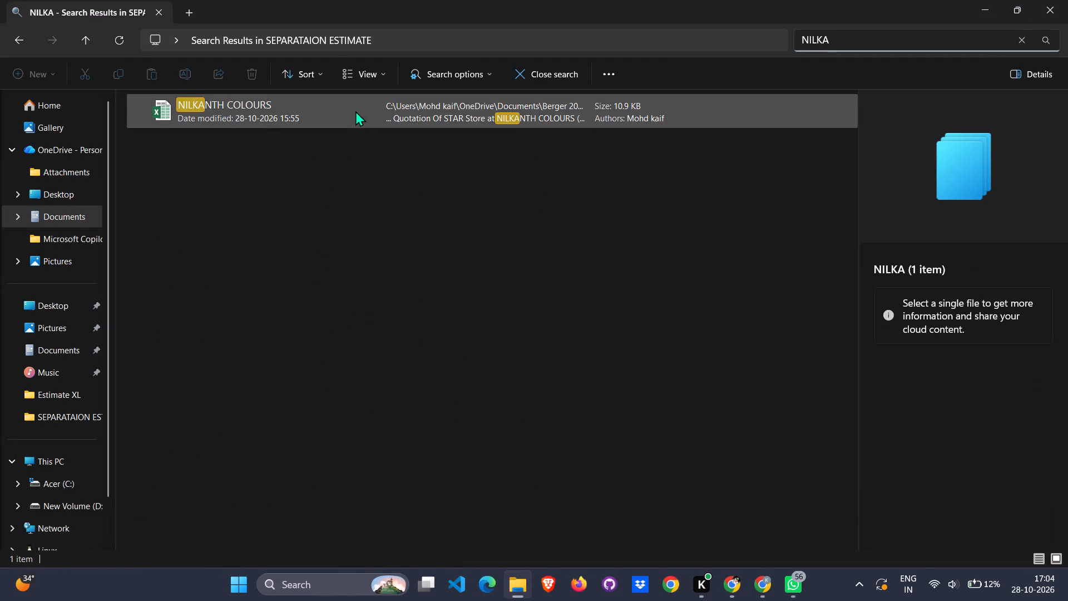
{"action": "double_click", "coordinate": [355, 111]}
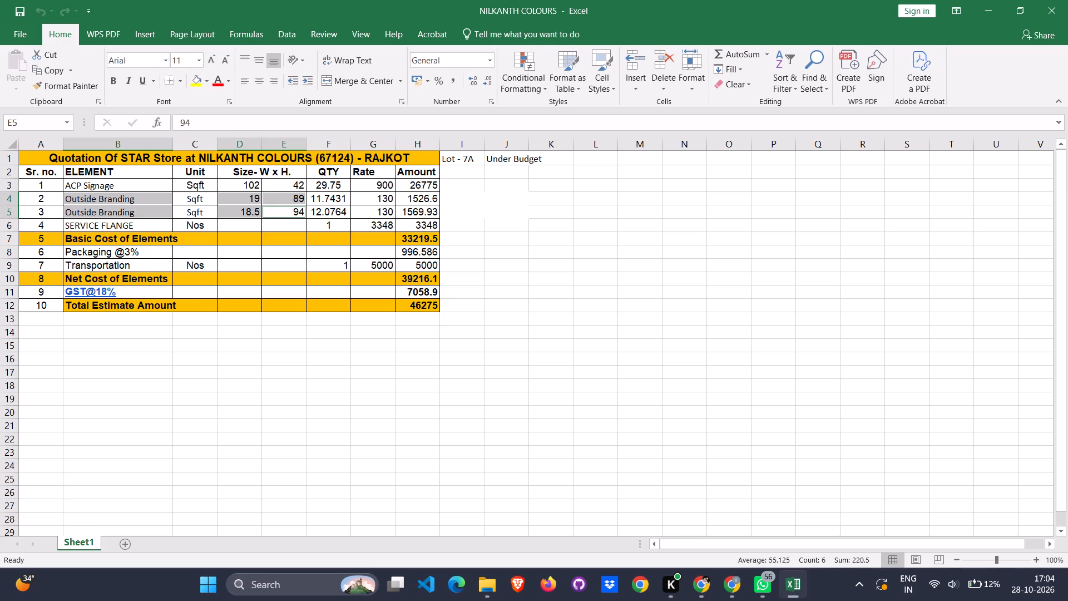
{"action": "left_click", "coordinate": [1047, 11]}
Search the estimate files for CHAM, open the CHAMUNDA PLYWOOD COLOURS workbook to review its quotation, and close it.
{"action": "left_click", "coordinate": [1020, 41]}
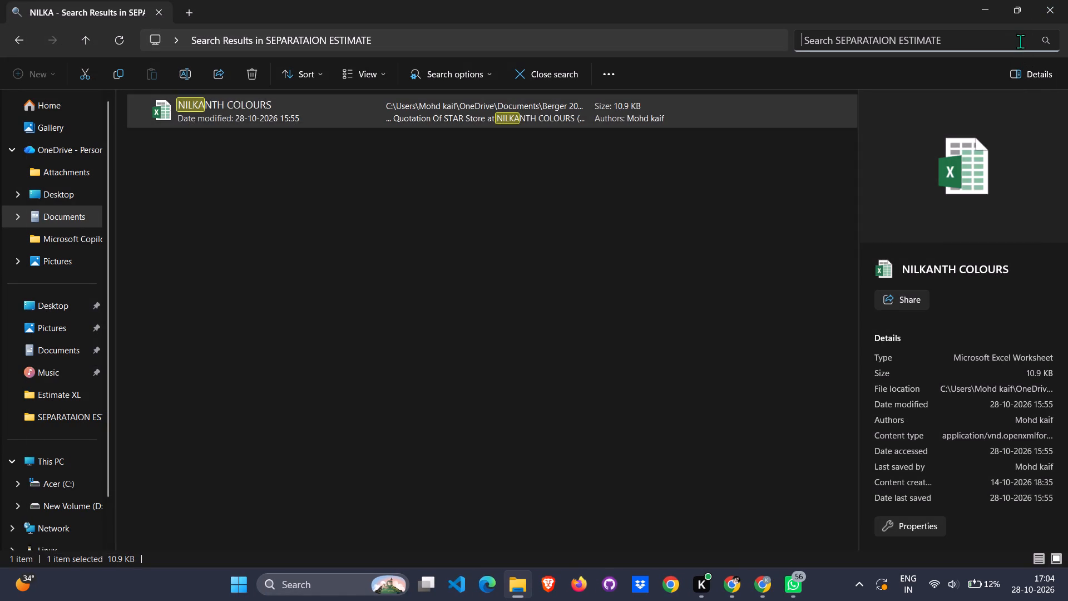
{"action": "type", "text": "CHAM"}
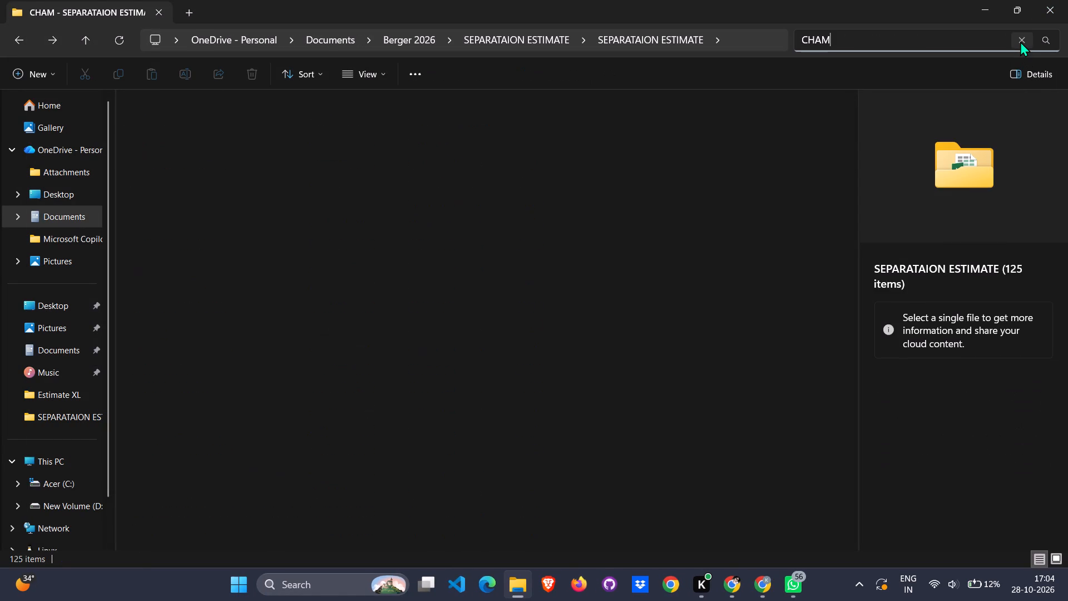
{"action": "double_click", "coordinate": [310, 142]}
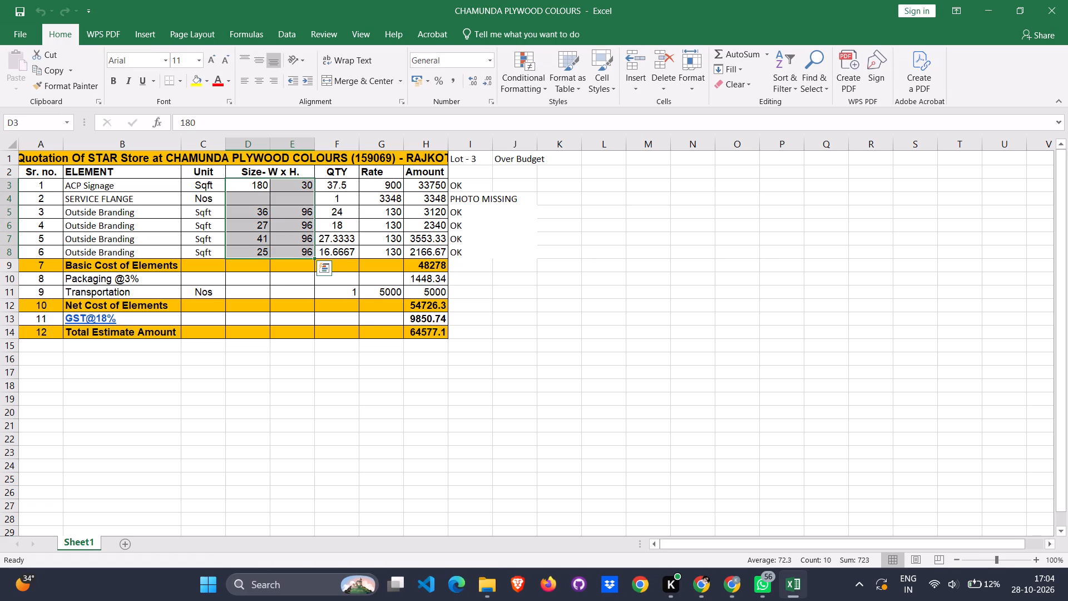
{"action": "left_click", "coordinate": [1045, 12]}
Search the estimate files for KHO, open the SHREE KHODIYAR HARDWARE workbook to review its quotation, and close it.
{"action": "left_click", "coordinate": [1017, 39]}
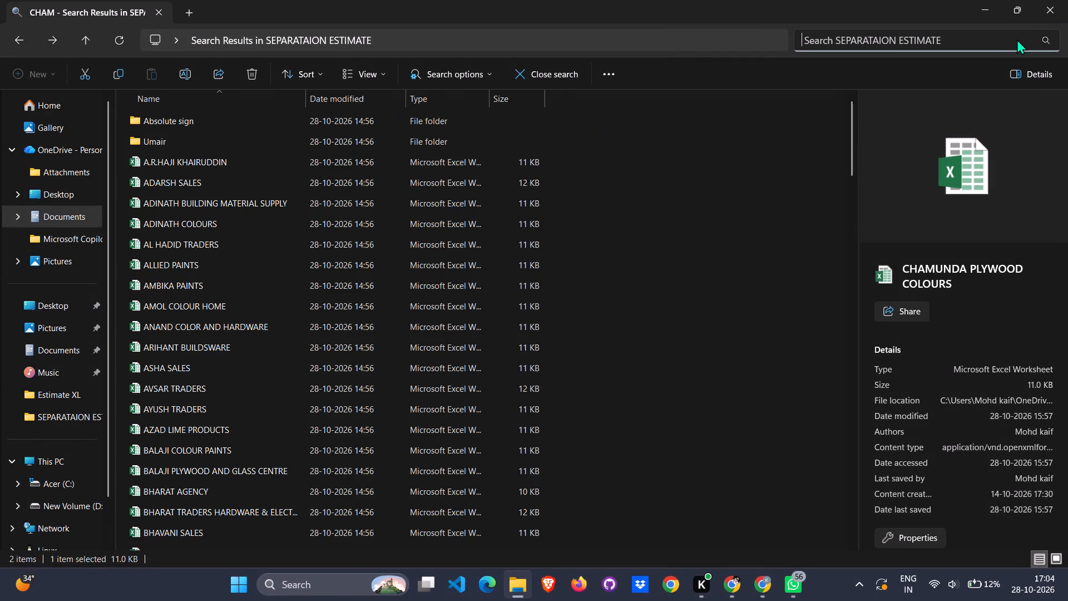
{"action": "type", "text": "KHO"}
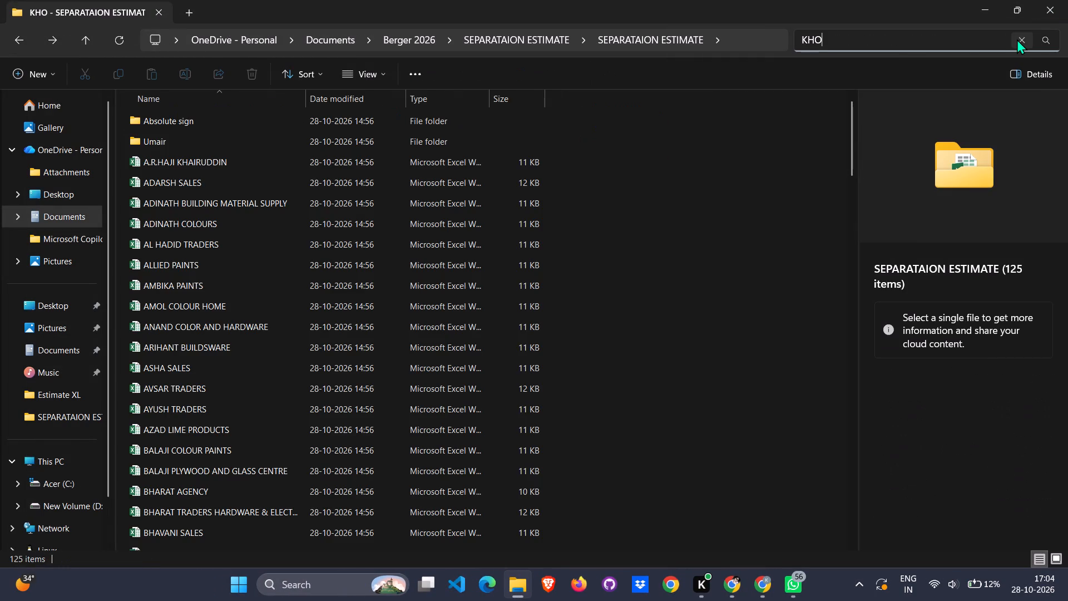
{"action": "double_click", "coordinate": [329, 124]}
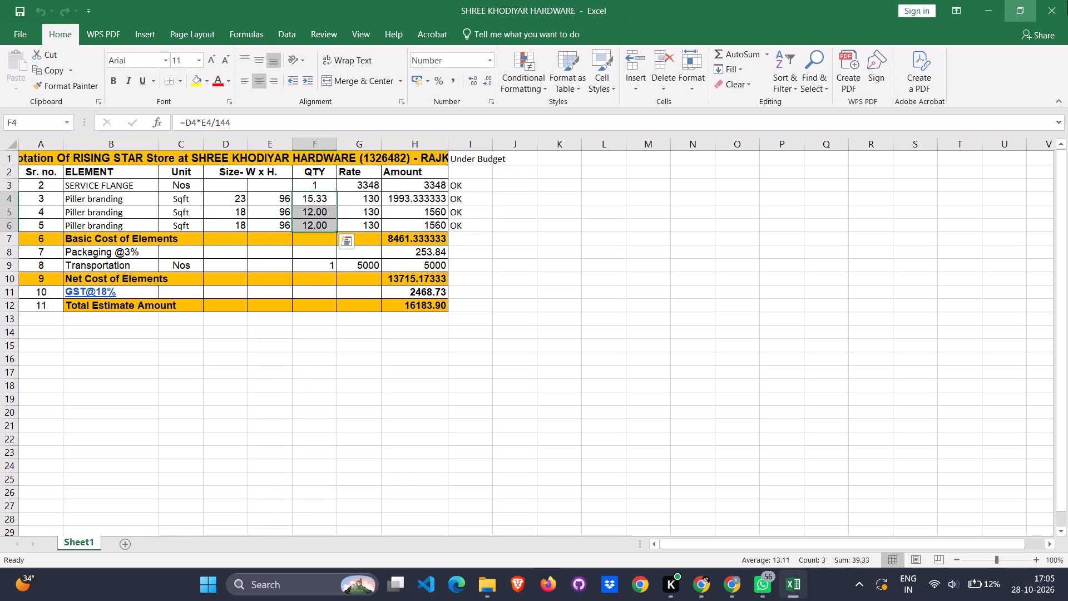
{"action": "left_click", "coordinate": [1056, 11]}
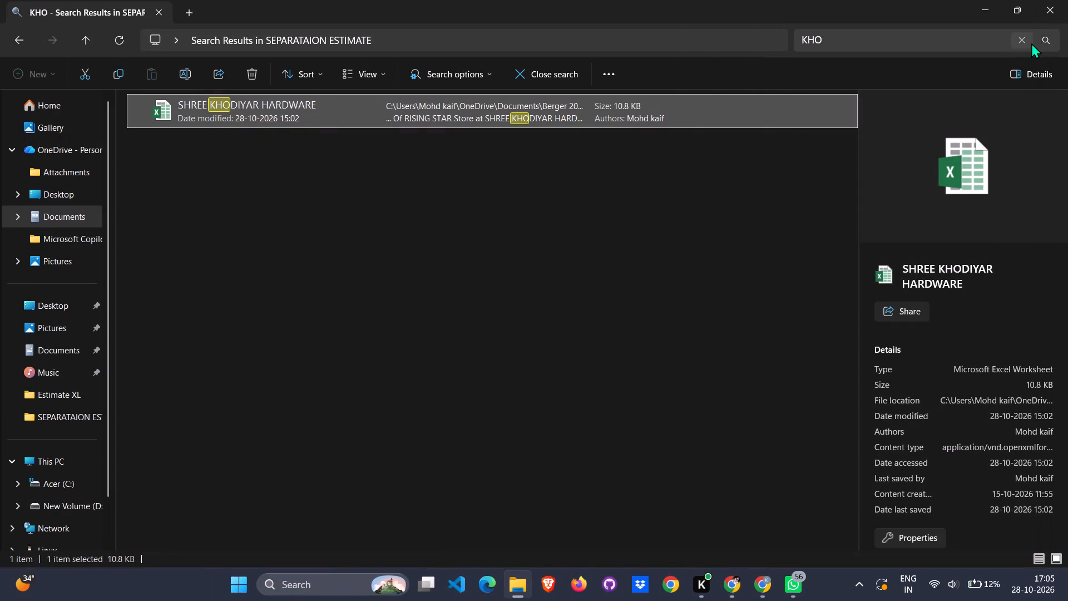
Search the estimate files for SHIV, open the SHIVSHAKTI HARDWARE & PAINT workbook to review its quotation, and close it.
{"action": "left_click", "coordinate": [1022, 41]}
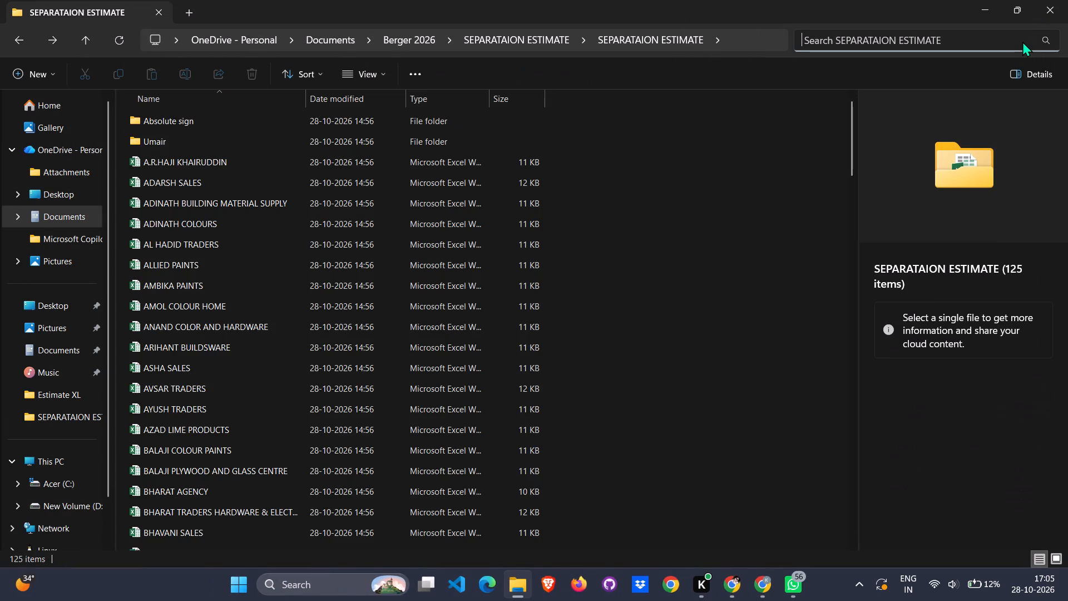
{"action": "type", "text": "SHIV"}
{"action": "key", "text": "space"}
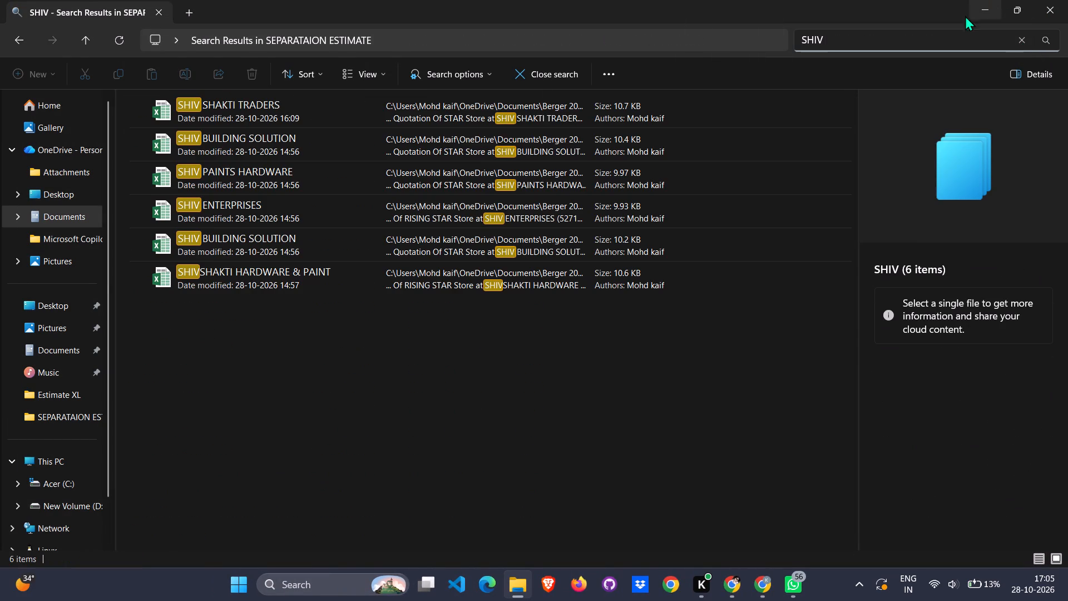
{"action": "double_click", "coordinate": [281, 279]}
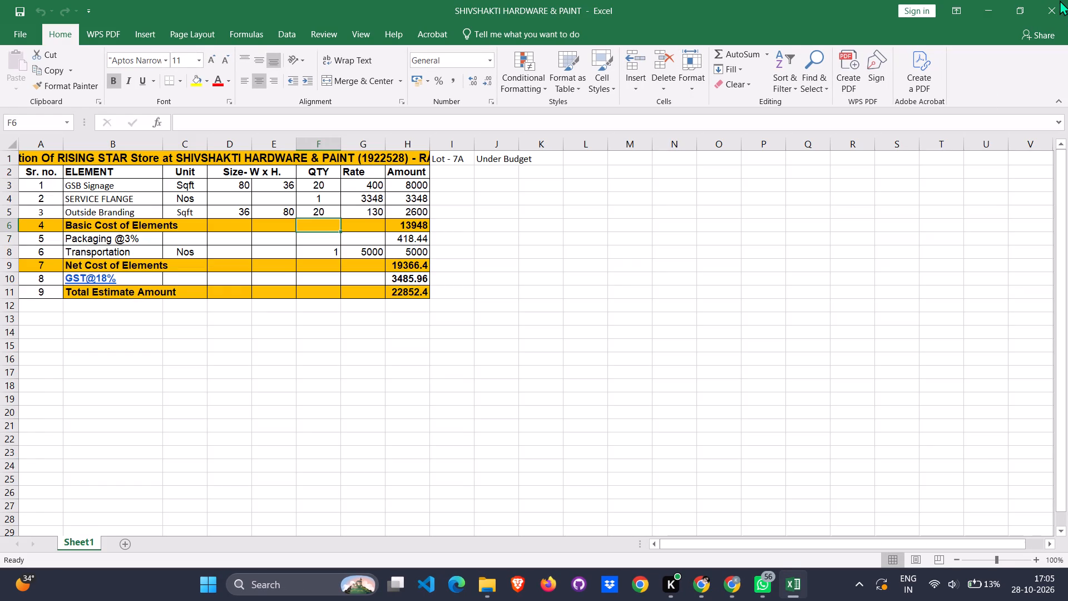
{"action": "left_click", "coordinate": [1035, 4]}
{"action": "left_click", "coordinate": [1052, 167]}
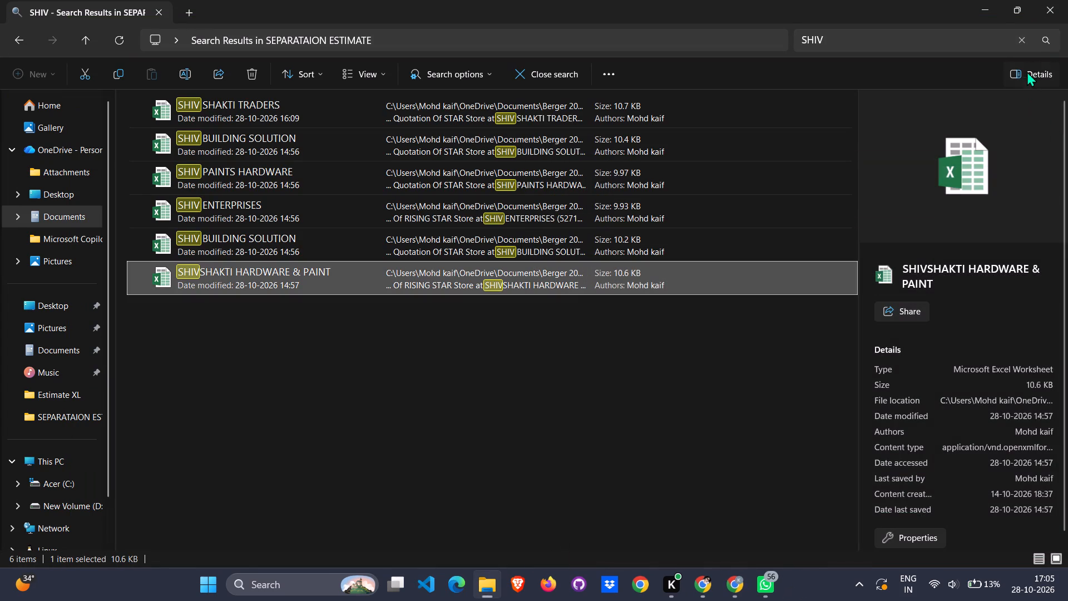
Search the estimate files for CHAMU, open the CHAMUNDA HARDWARE workbook to review its quotation, and close it.
{"action": "left_click", "coordinate": [1026, 38]}
{"action": "type", "text": "CHAMU"}
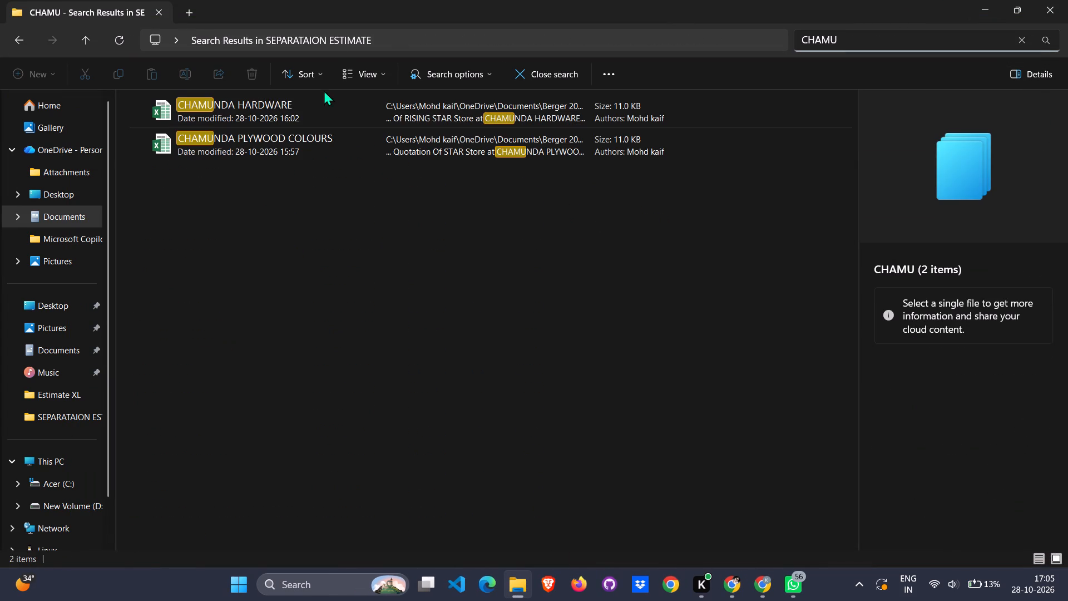
{"action": "double_click", "coordinate": [329, 110]}
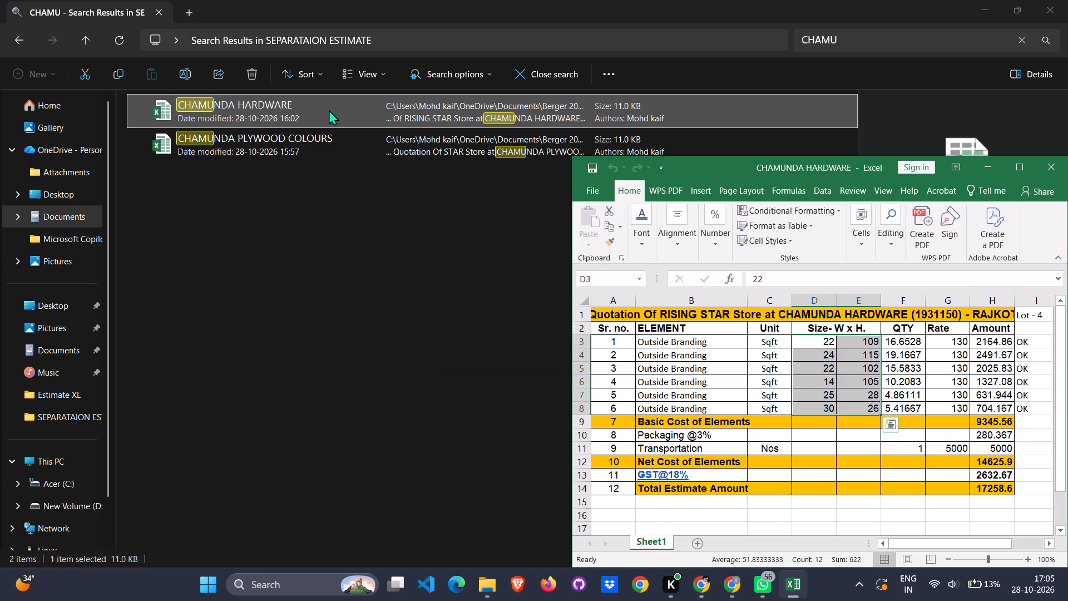
{"action": "left_click", "coordinate": [1054, 161]}
Search the estimate files for GORA, open the GORAKH TRADERS workbook to review its quotation and remarks, and close it.
{"action": "left_click", "coordinate": [1018, 39]}
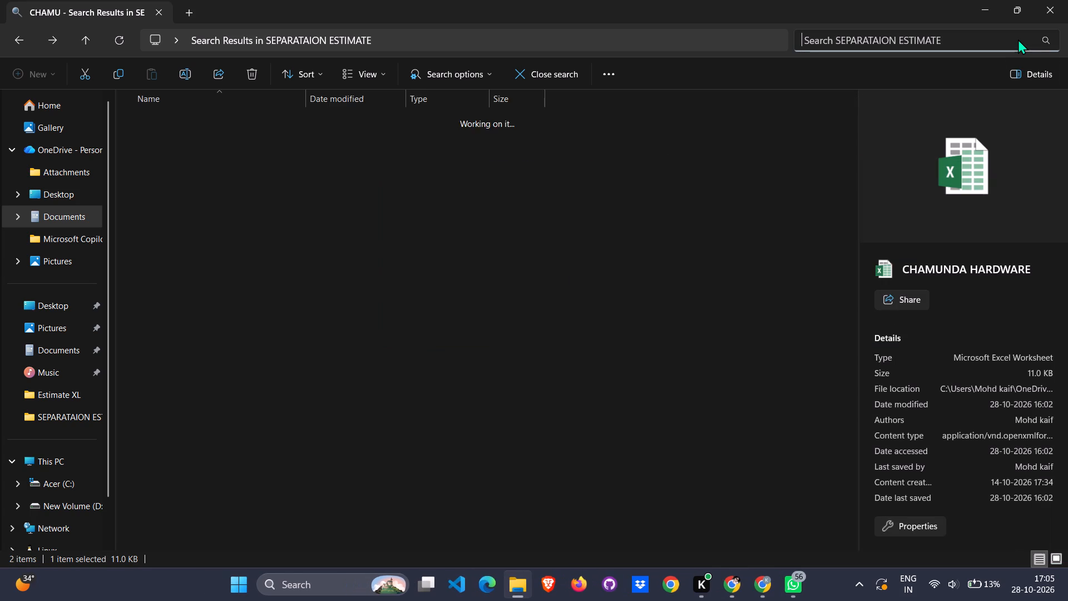
{"action": "type", "text": "GORA"}
{"action": "double_click", "coordinate": [382, 125]}
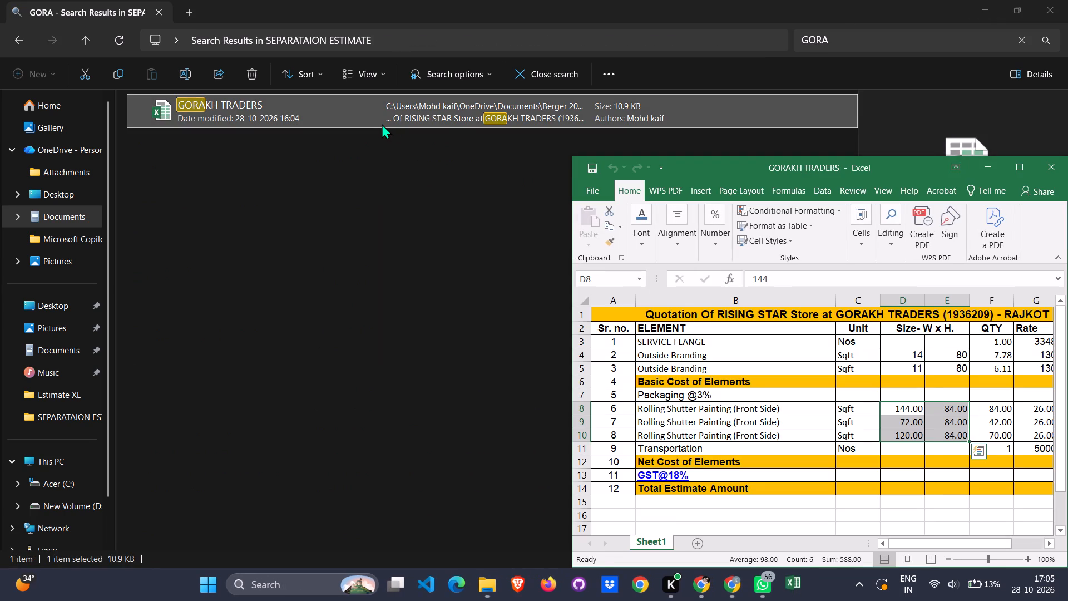
{"action": "scroll", "coordinate": [830, 339], "scroll_direction": "left", "scroll_amount": 3}
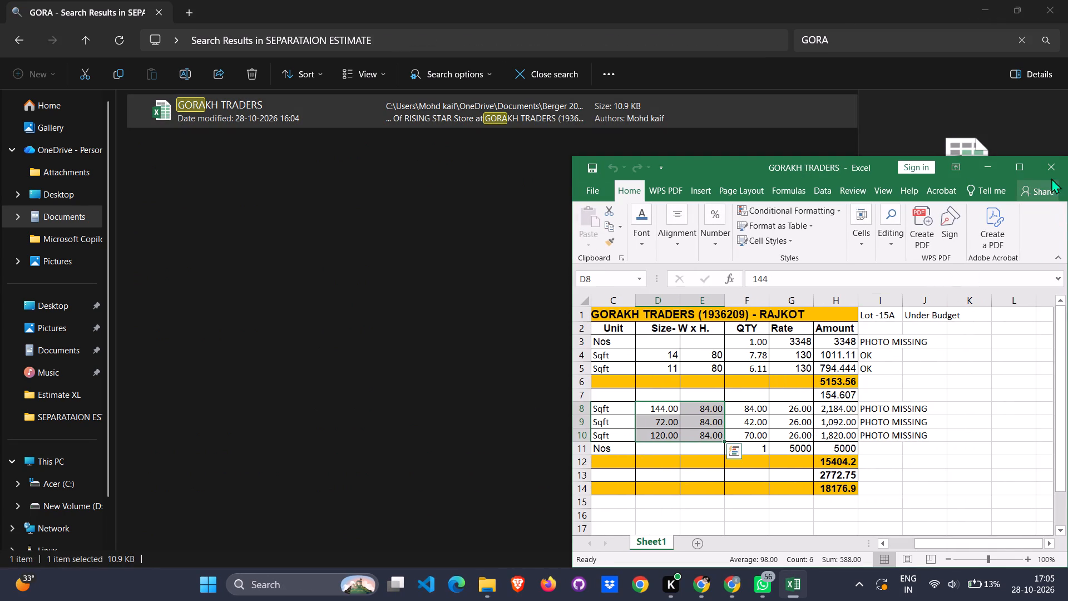
{"action": "left_click", "coordinate": [1048, 164]}
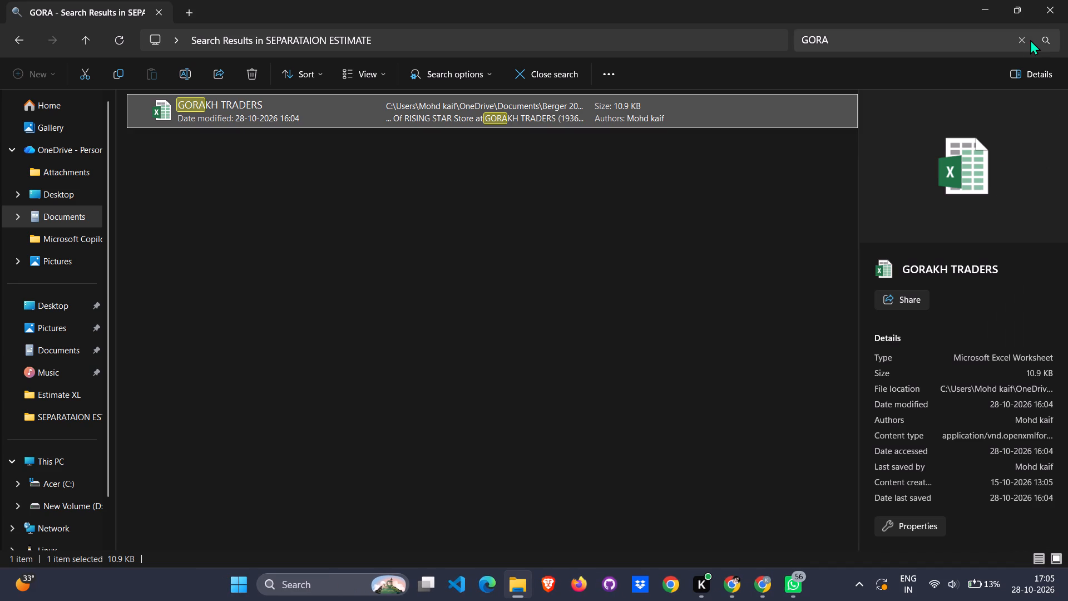
Search the estimate files for PRINC, open the PRINCE PAINT workbook to review its quotation, and close it.
{"action": "left_click", "coordinate": [1025, 41]}
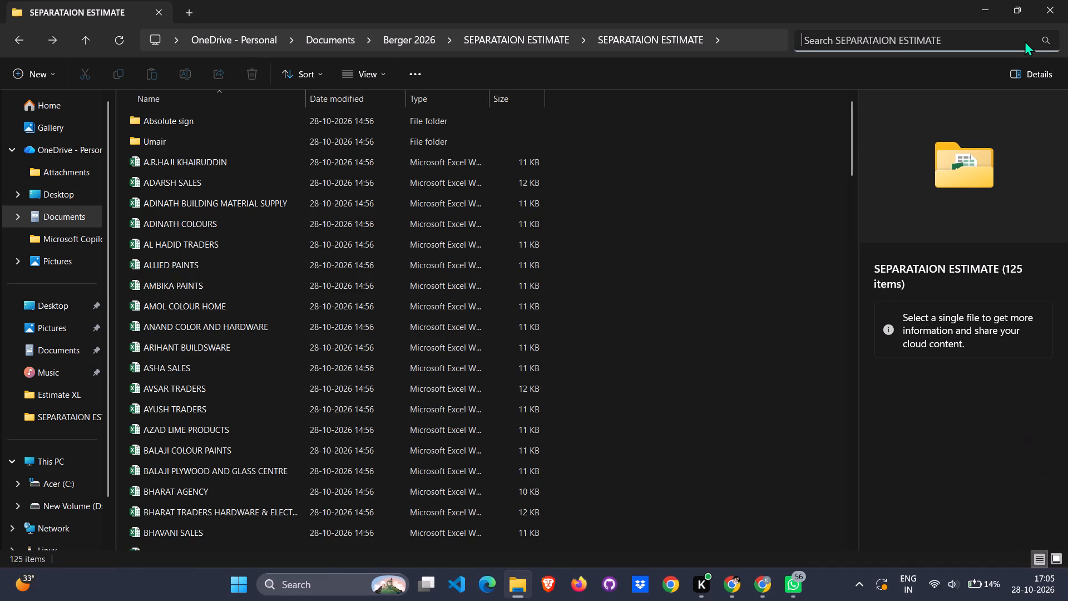
{"action": "type", "text": "PRINC"}
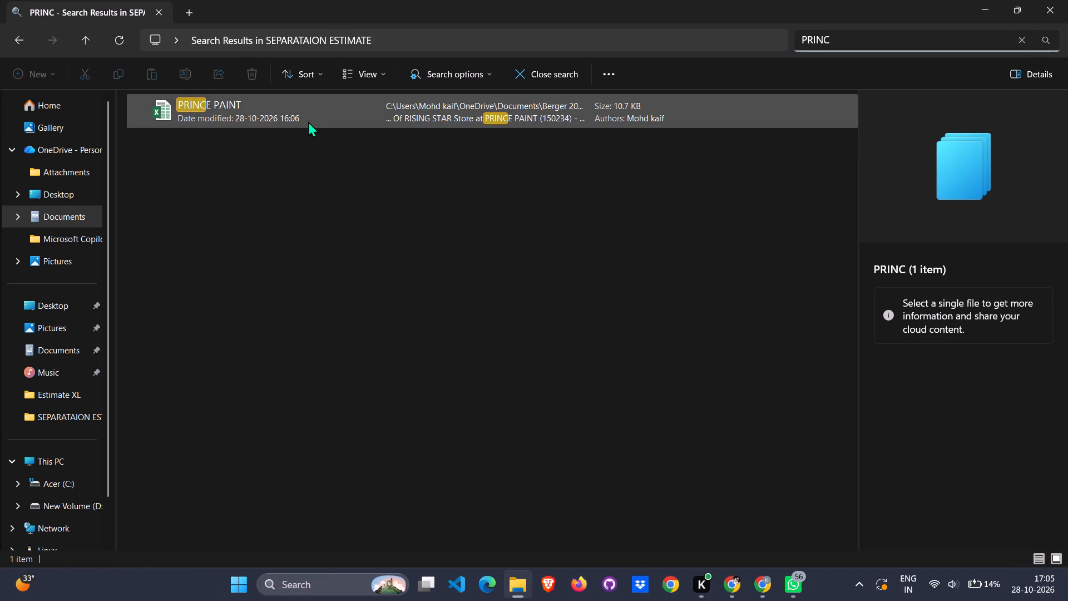
{"action": "double_click", "coordinate": [311, 119]}
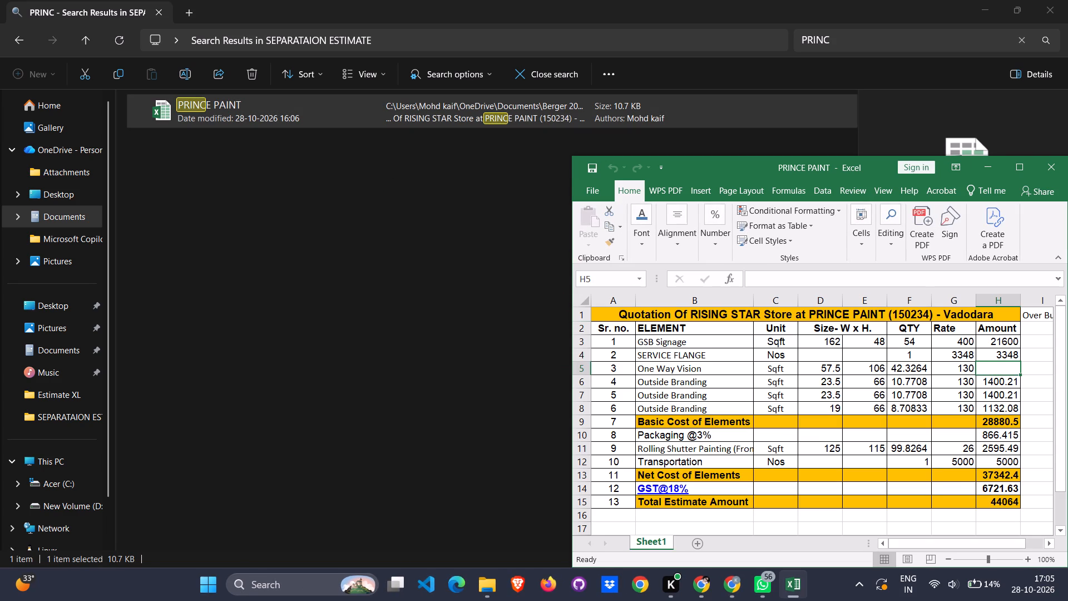
{"action": "left_click", "coordinate": [1060, 169]}
Search the estimate files for SHIV, open the SHIV SHAKTI TRADERS workbook to review its quotation down to the total, and close it.
{"action": "left_click", "coordinate": [1021, 41]}
{"action": "type", "text": "SHIV"}
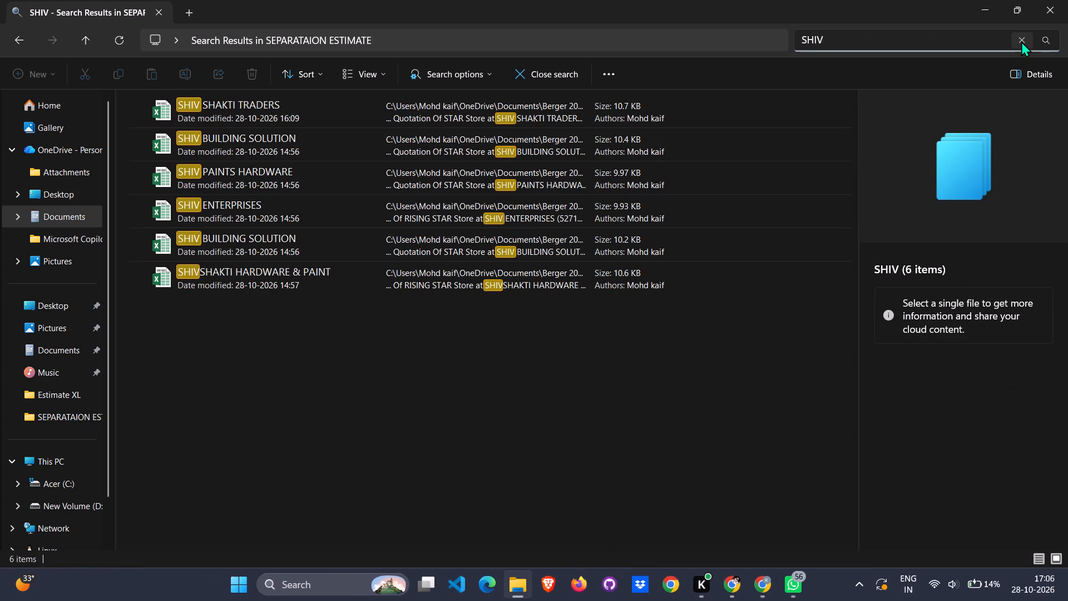
{"action": "double_click", "coordinate": [330, 102]}
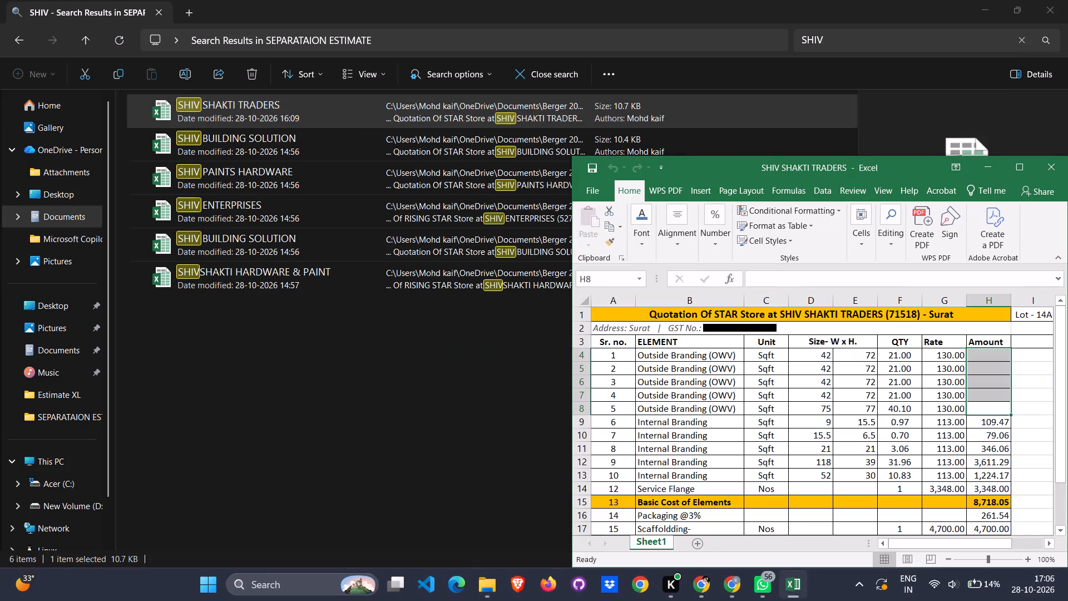
{"action": "scroll", "coordinate": [770, 375], "scroll_direction": "down", "scroll_amount": 7}
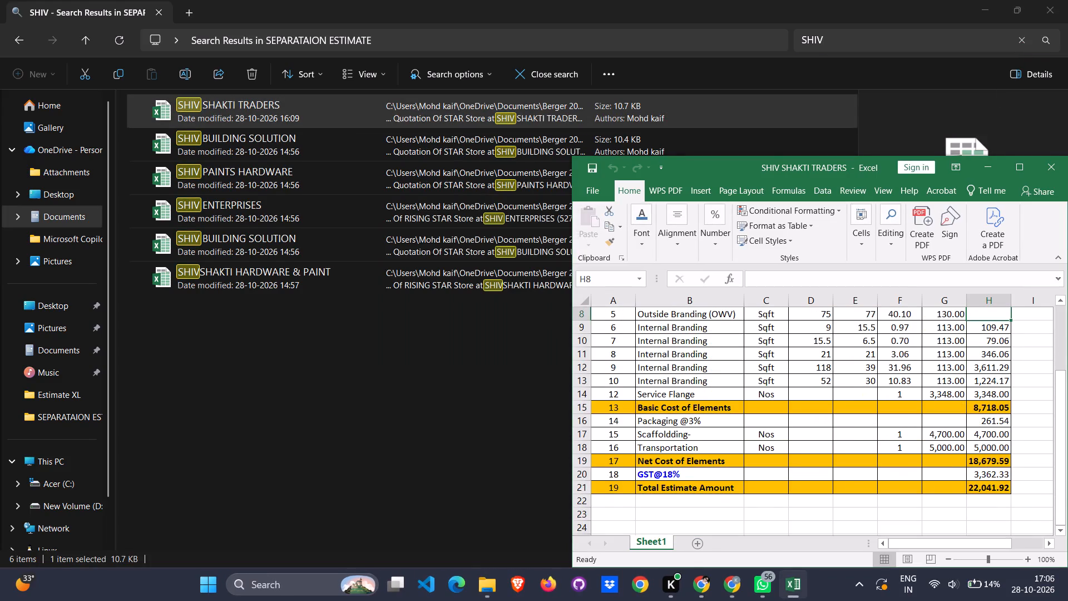
{"action": "left_click", "coordinate": [1055, 170]}
Search the estimate files for JAY AM, open the JAY AMBE TRADE ZONE workbook to review its quotation, and close it.
{"action": "left_click", "coordinate": [1020, 39]}
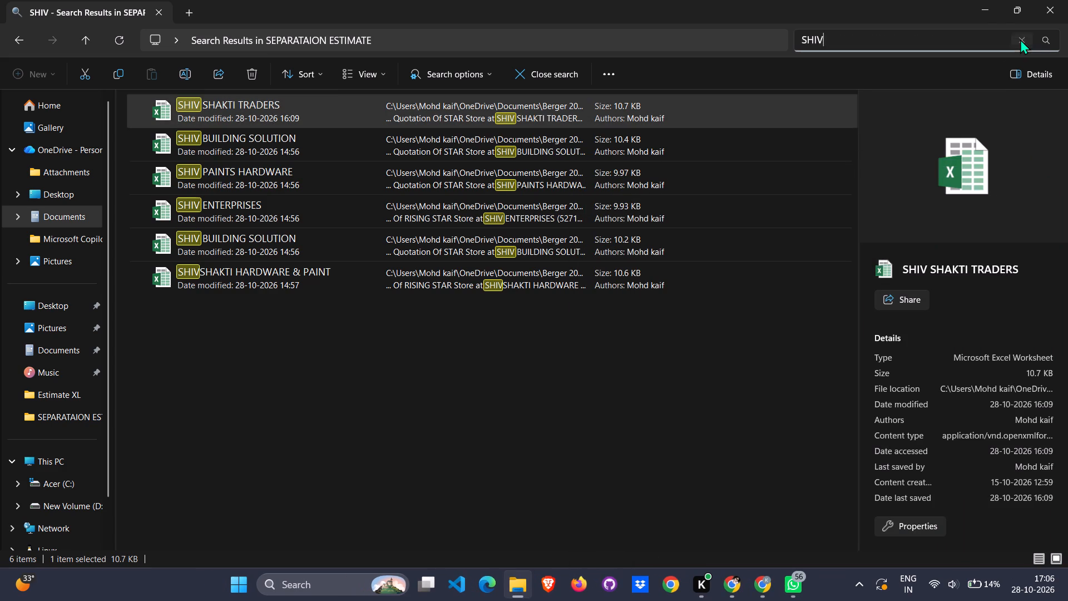
{"action": "type", "text": "JAB"}
{"action": "key", "text": "space"}
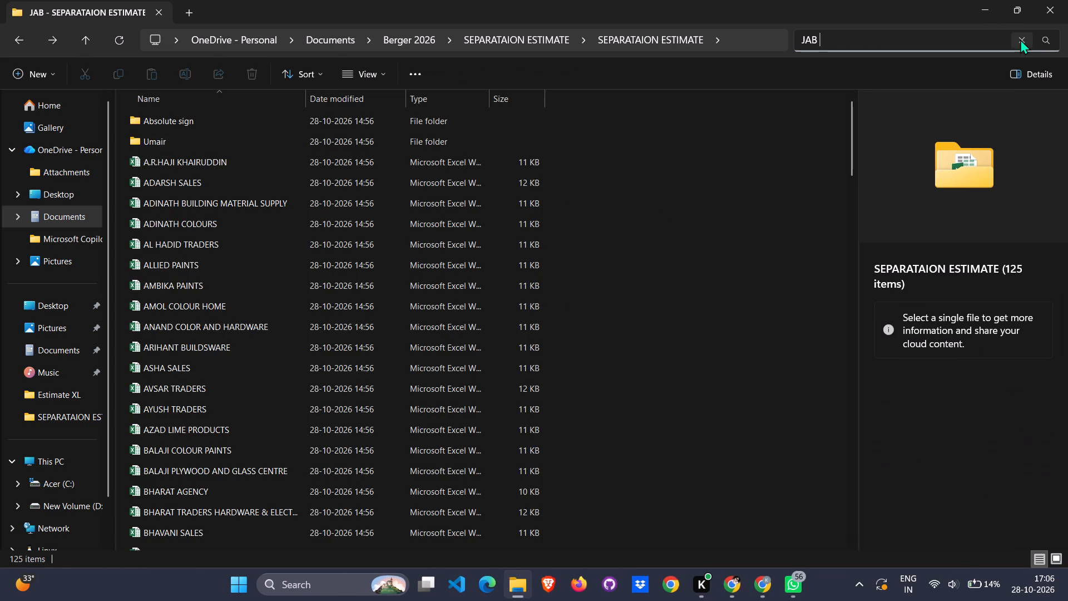
{"action": "type", "text": "AM"}
{"action": "key", "text": "BackSpace"}
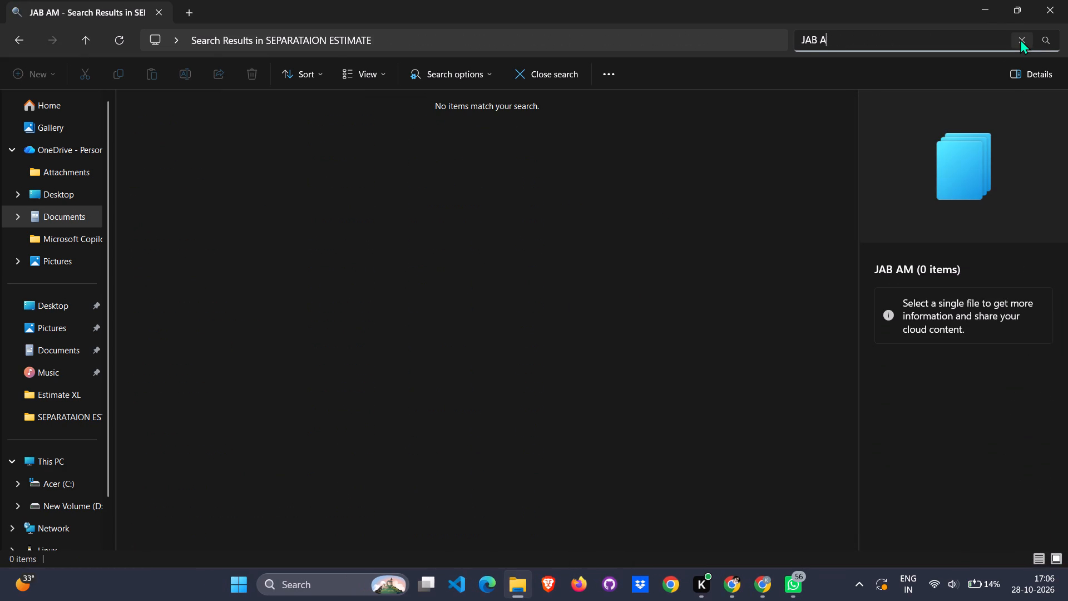
{"action": "key", "text": "BackSpace"}
{"action": "key", "text": "BackSpace"}
{"action": "key", "text": "BackSpace"}
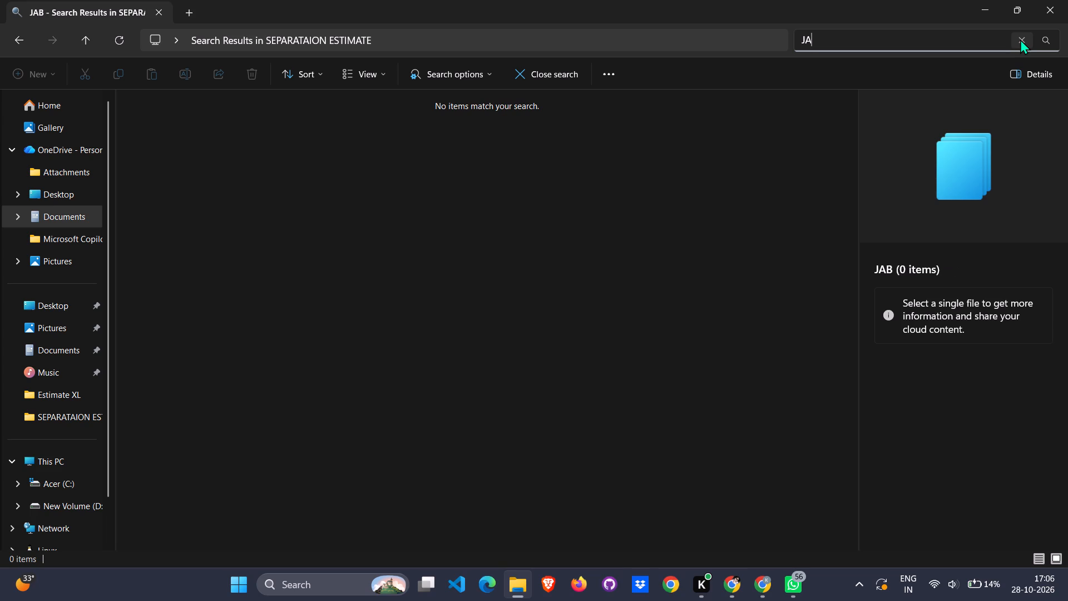
{"action": "type", "text": "YAB"}
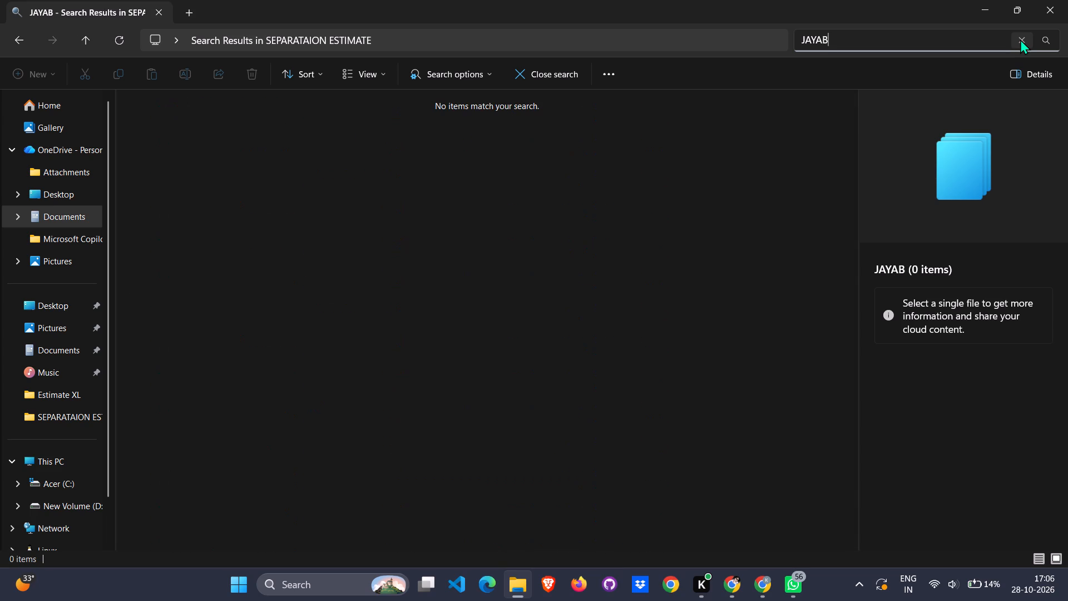
{"action": "key", "text": "BackSpace"}
{"action": "key", "text": "BackSpace"}
{"action": "key", "text": "space"}
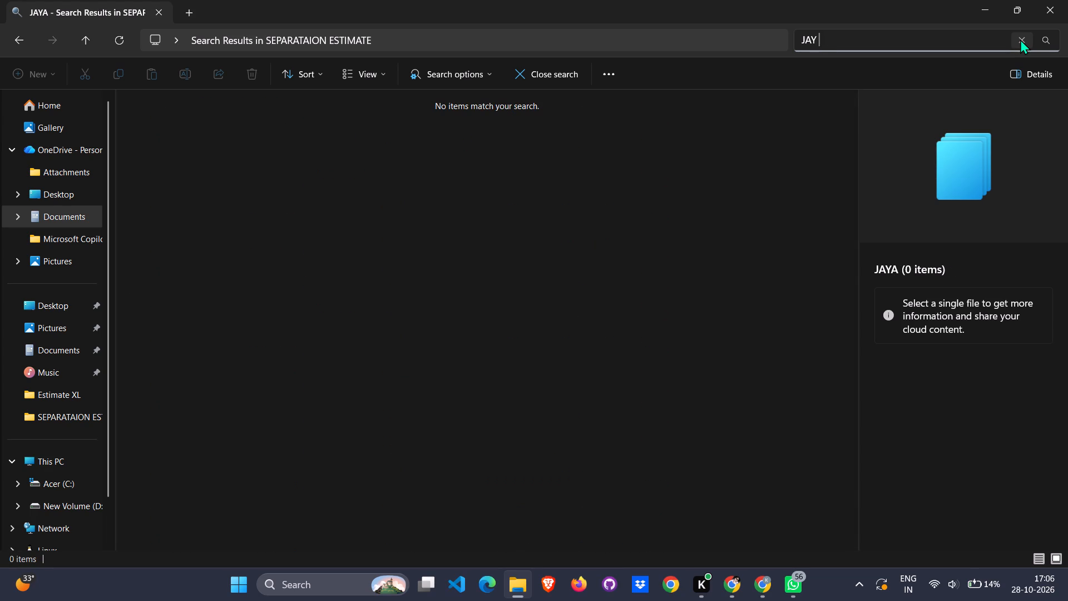
{"action": "type", "text": "AM"}
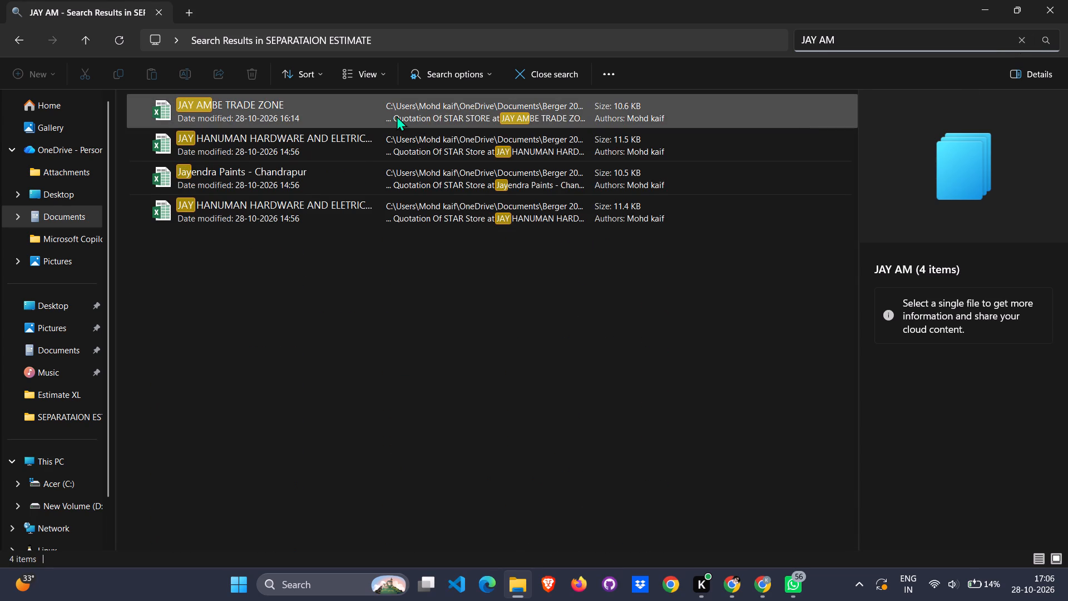
{"action": "double_click", "coordinate": [352, 109]}
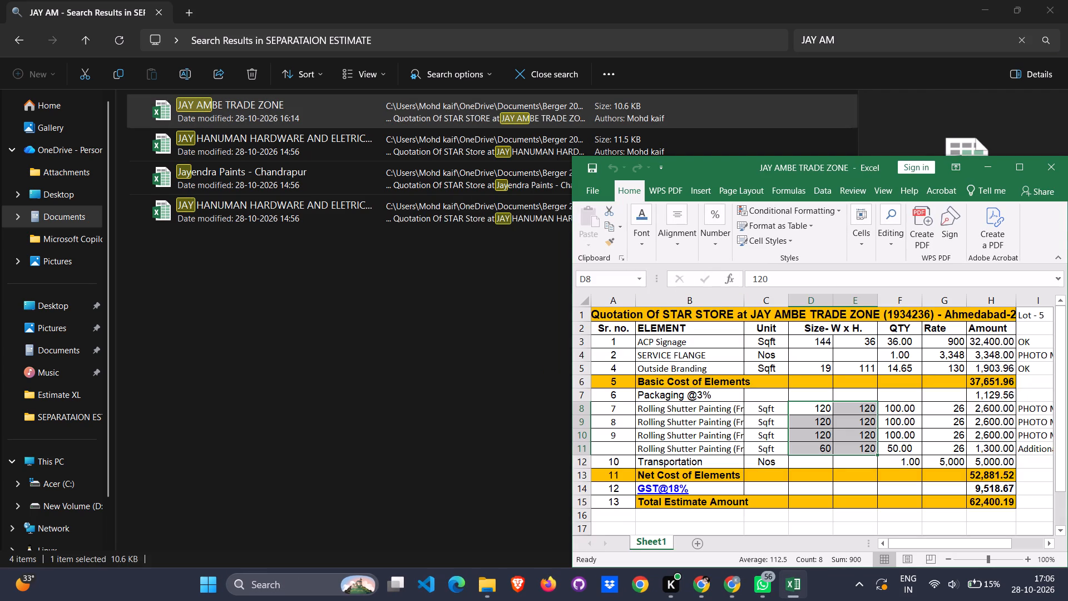
{"action": "left_click", "coordinate": [1057, 160]}
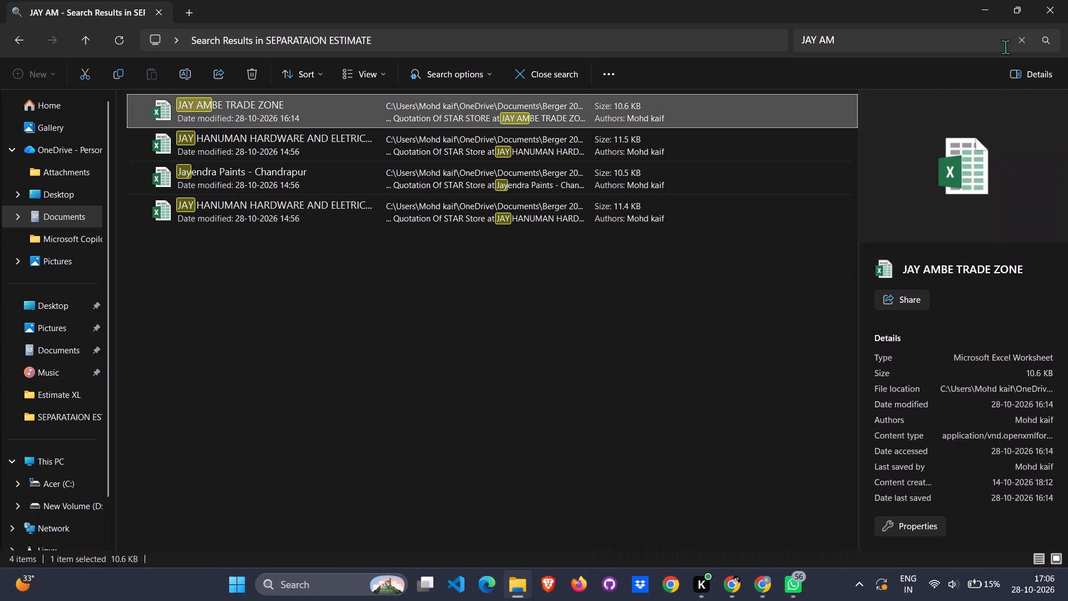
Search the estimate files for VISH, open the VISHWAS TRADING workbook to review its quotation, and close it.
{"action": "left_click", "coordinate": [1020, 39]}
{"action": "type", "text": "VISH"}
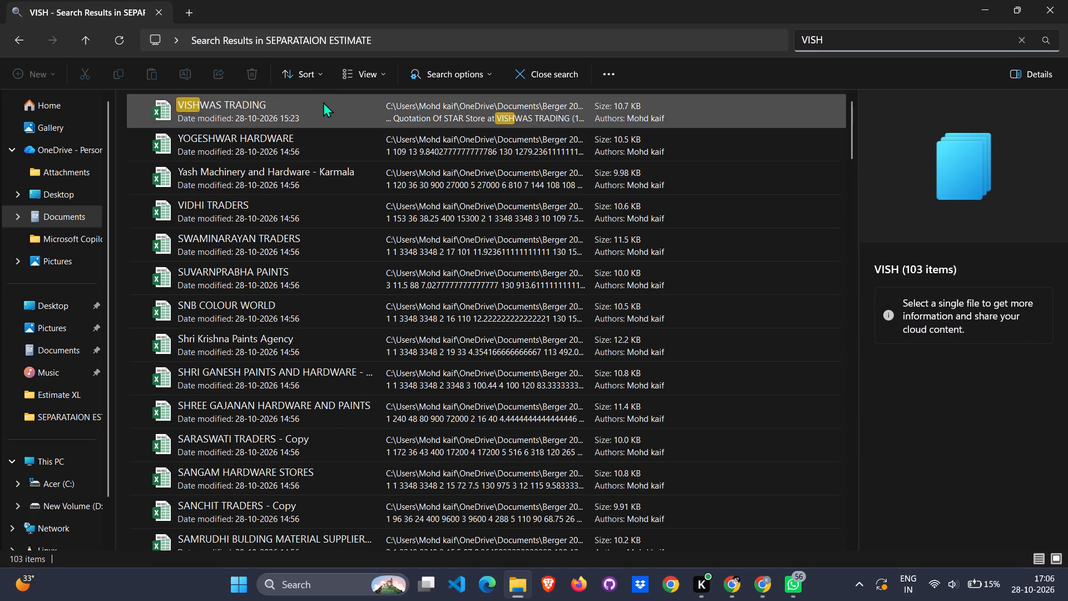
{"action": "double_click", "coordinate": [324, 106]}
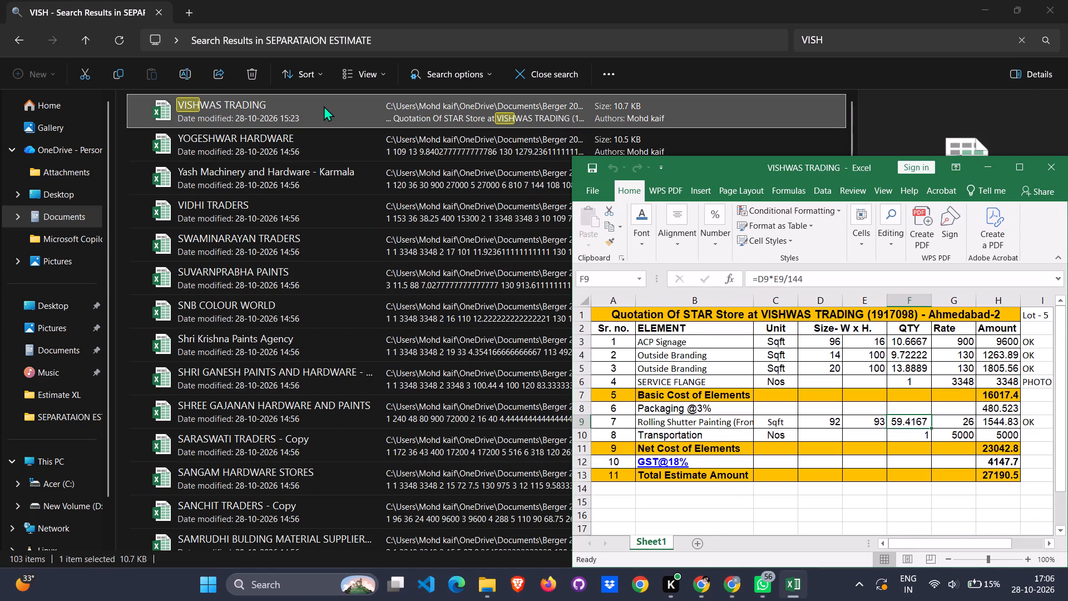
{"action": "left_click", "coordinate": [1050, 164]}
Search the estimate files for HIRA, open the matching M/S store workbook to review its quotation, and close it.
{"action": "left_click", "coordinate": [1017, 36]}
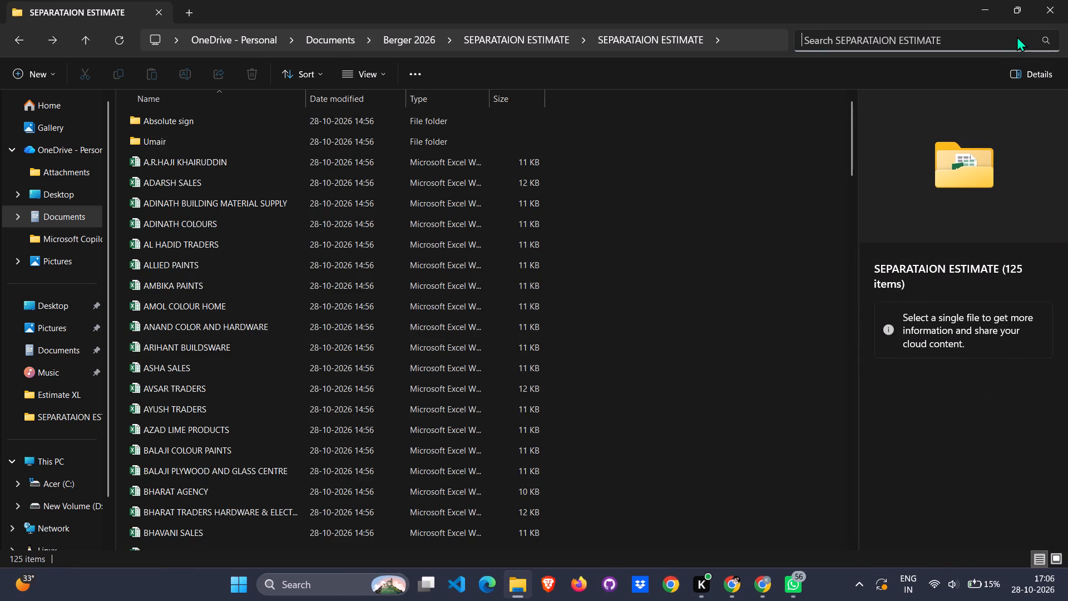
{"action": "type", "text": "HIRA"}
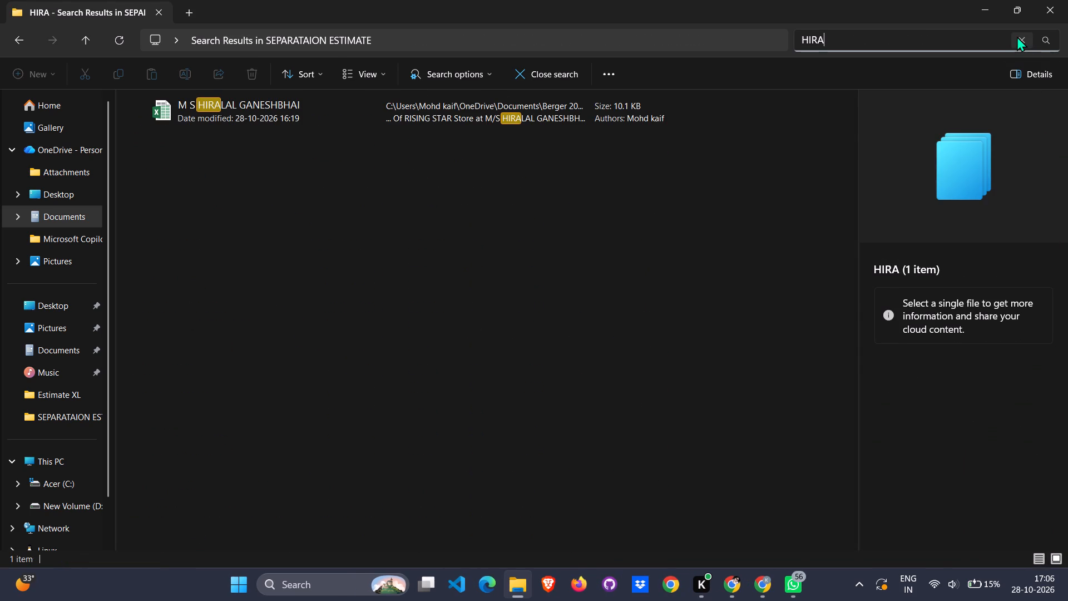
{"action": "double_click", "coordinate": [291, 112]}
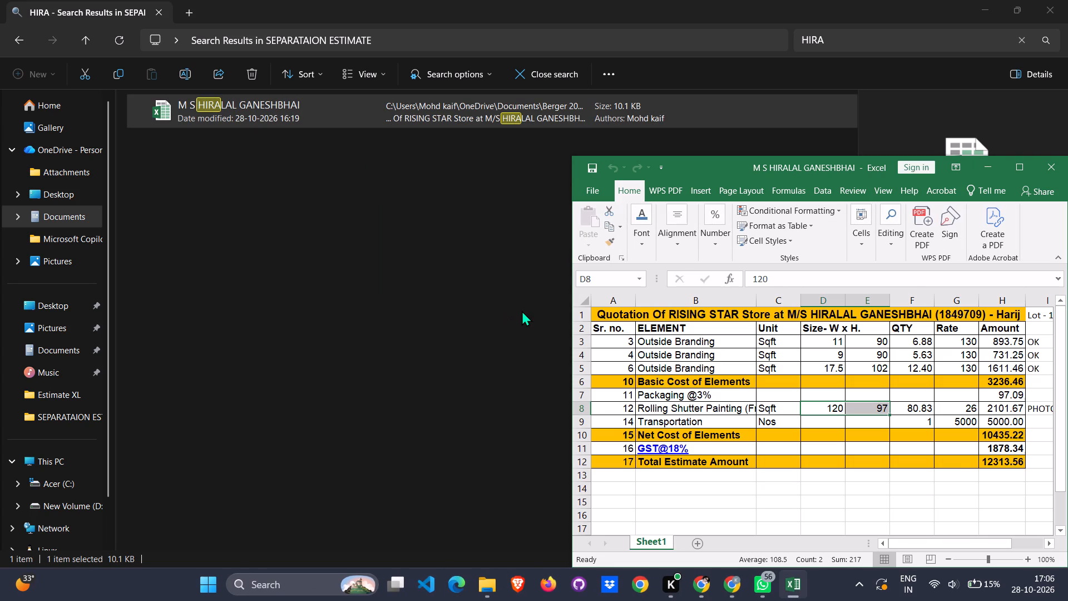
{"action": "left_click", "coordinate": [1057, 169]}
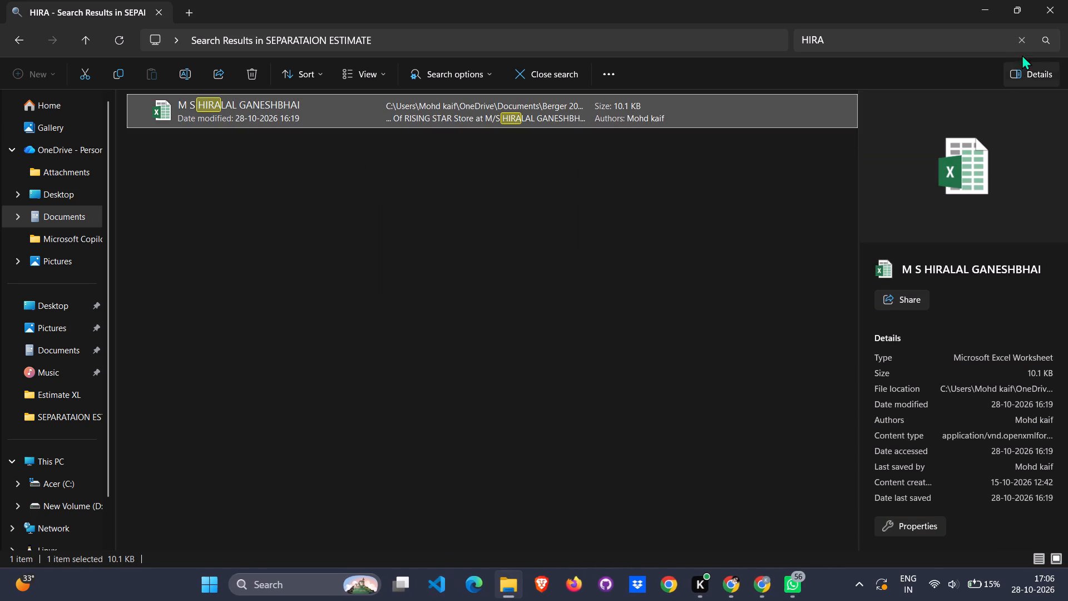
Search the estimate files for TECHN, open the TECHNO HARDWARE POINT workbook to review its quotation, and close it.
{"action": "left_click", "coordinate": [1021, 50]}
{"action": "left_click", "coordinate": [1021, 35]}
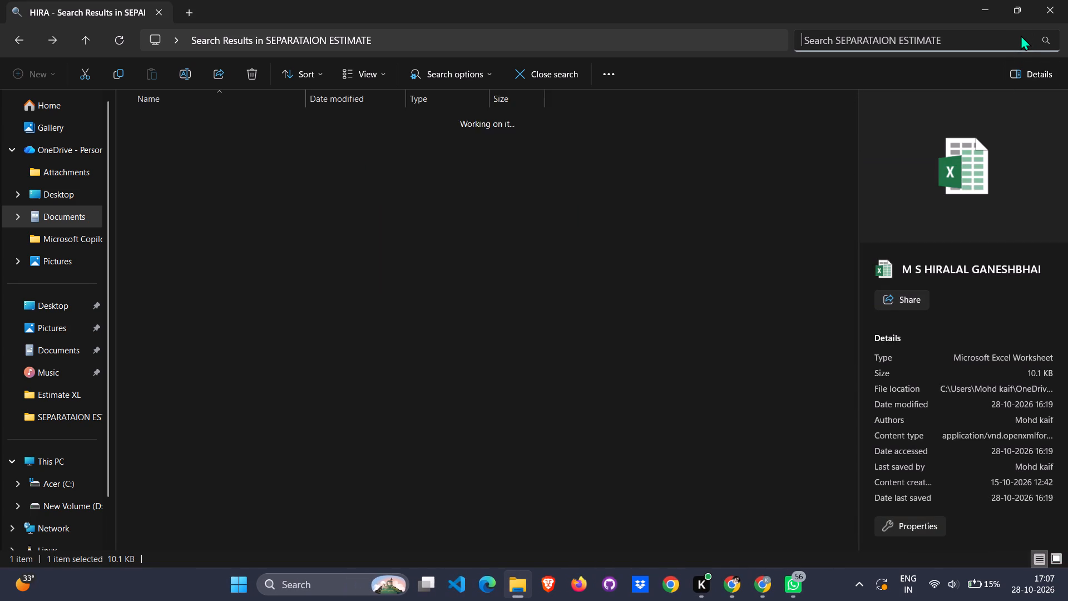
{"action": "type", "text": "TECHN"}
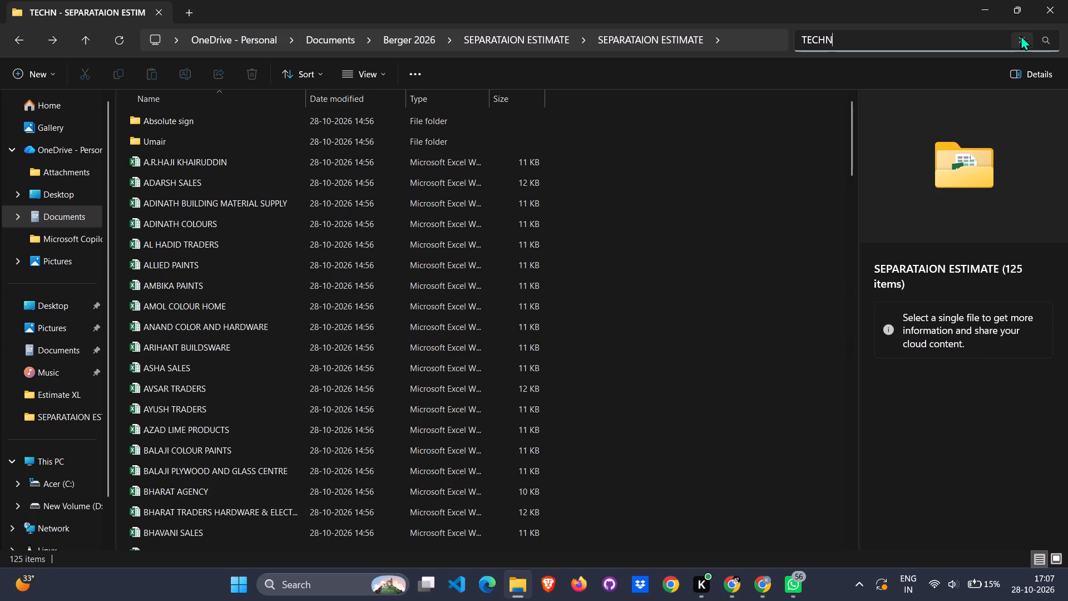
{"action": "double_click", "coordinate": [338, 114]}
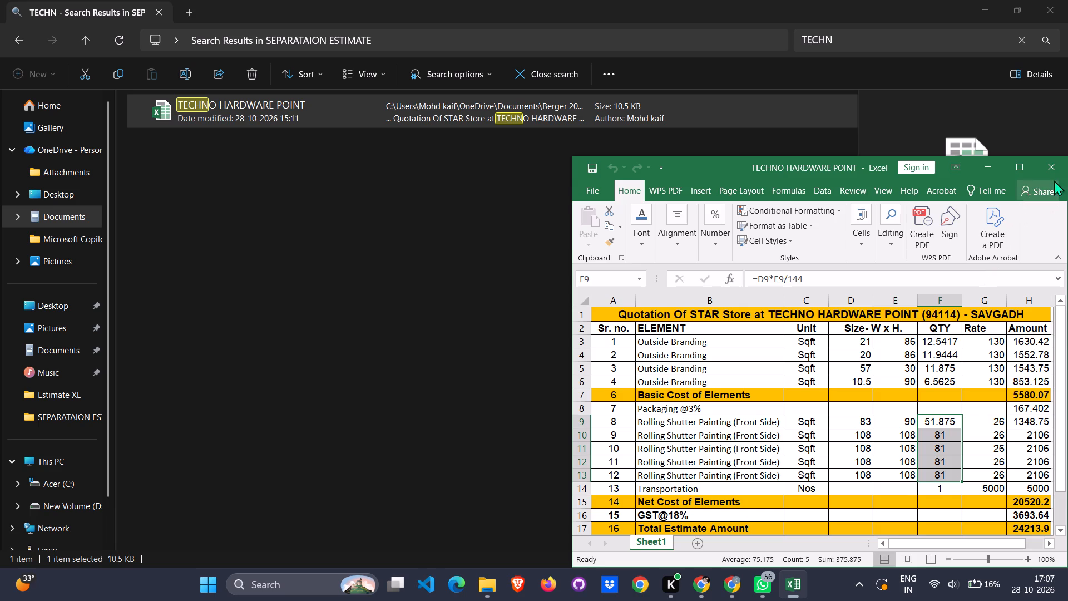
{"action": "left_click", "coordinate": [1050, 164]}
Search the estimate files for SAI, open the SAI TRADERS workbook for Nagpur to review its quotation, and close it.
{"action": "left_click", "coordinate": [1021, 32]}
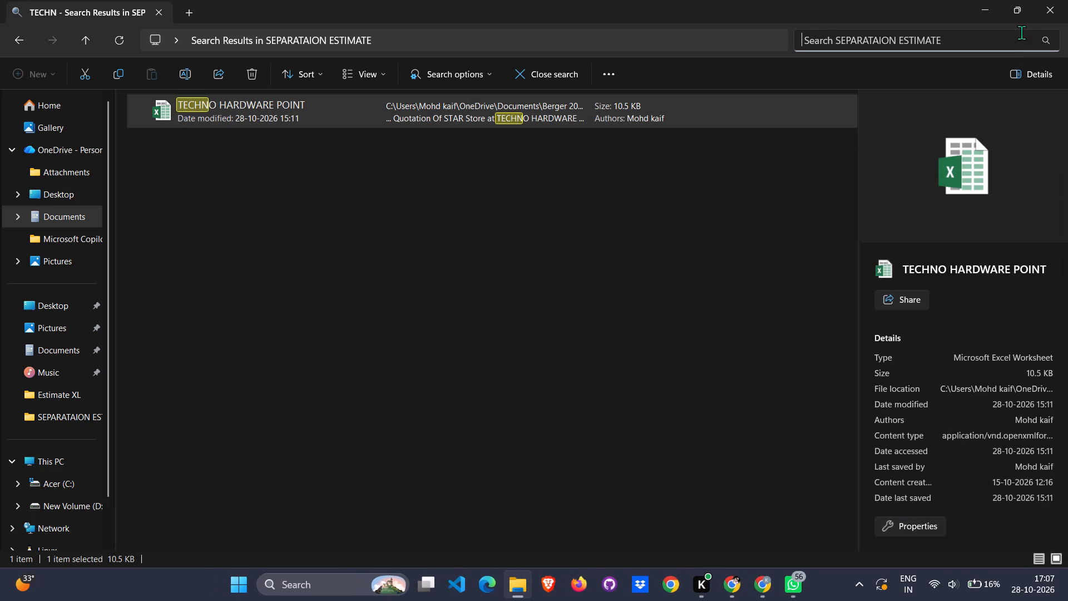
{"action": "type", "text": "SAI"}
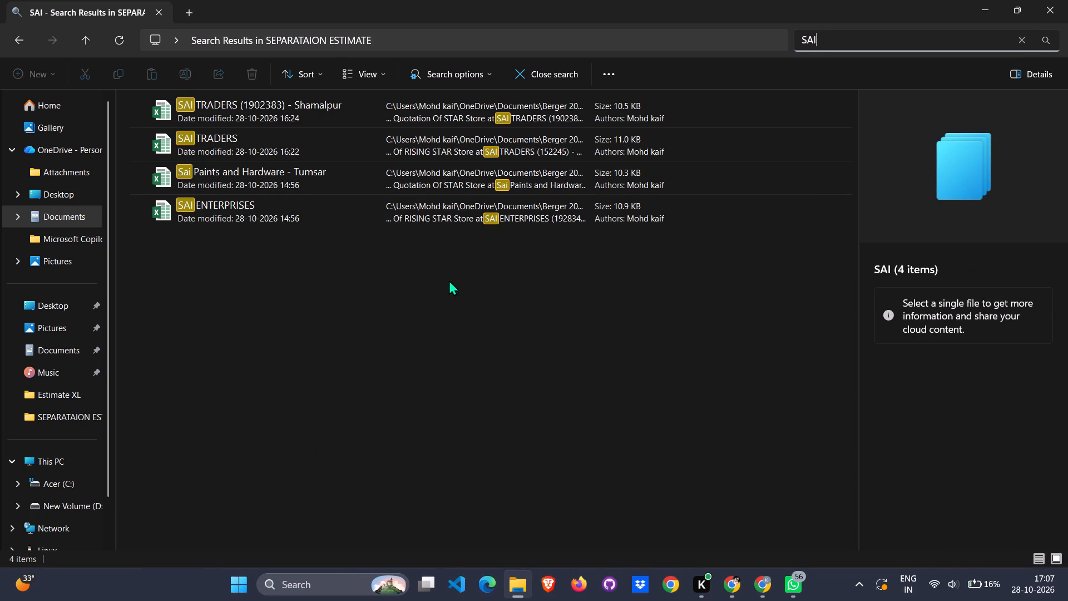
{"action": "double_click", "coordinate": [322, 141]}
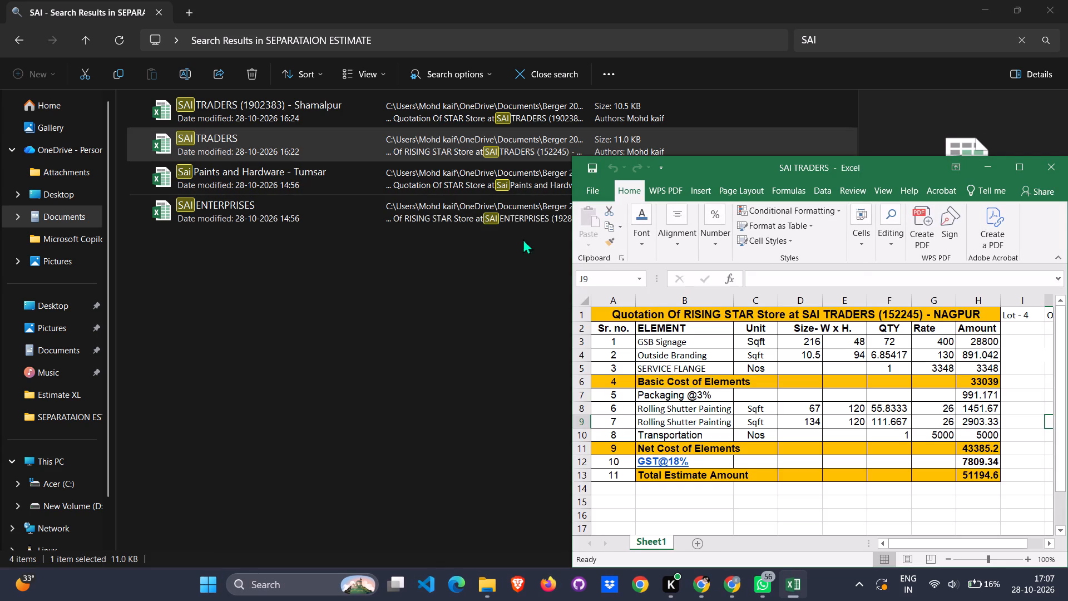
{"action": "left_click", "coordinate": [1056, 165]}
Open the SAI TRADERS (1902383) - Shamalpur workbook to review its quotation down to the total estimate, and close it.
{"action": "double_click", "coordinate": [324, 104]}
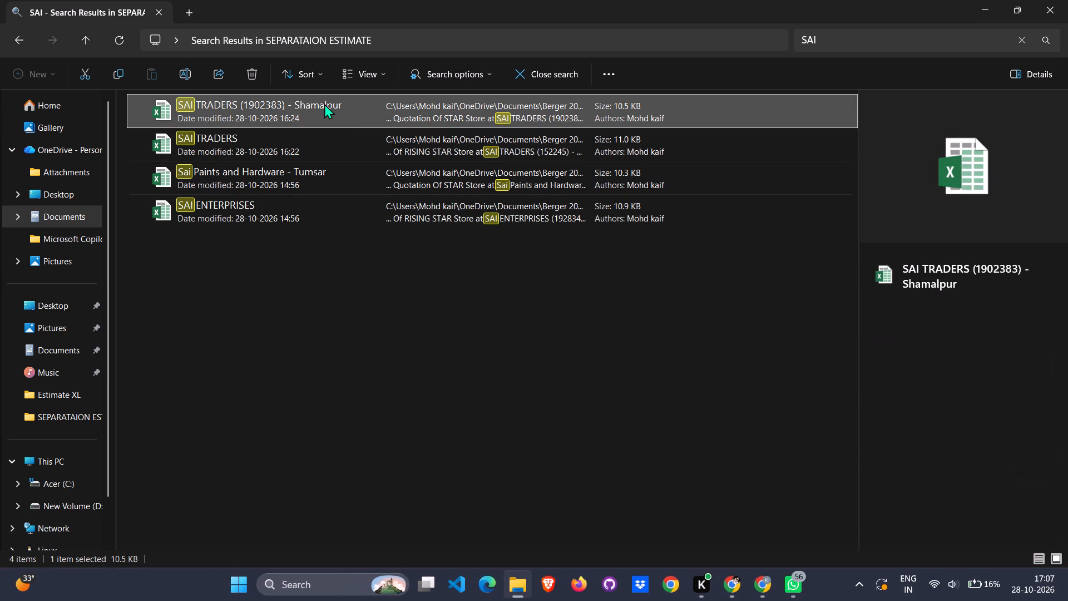
{"action": "double_click", "coordinate": [349, 115]}
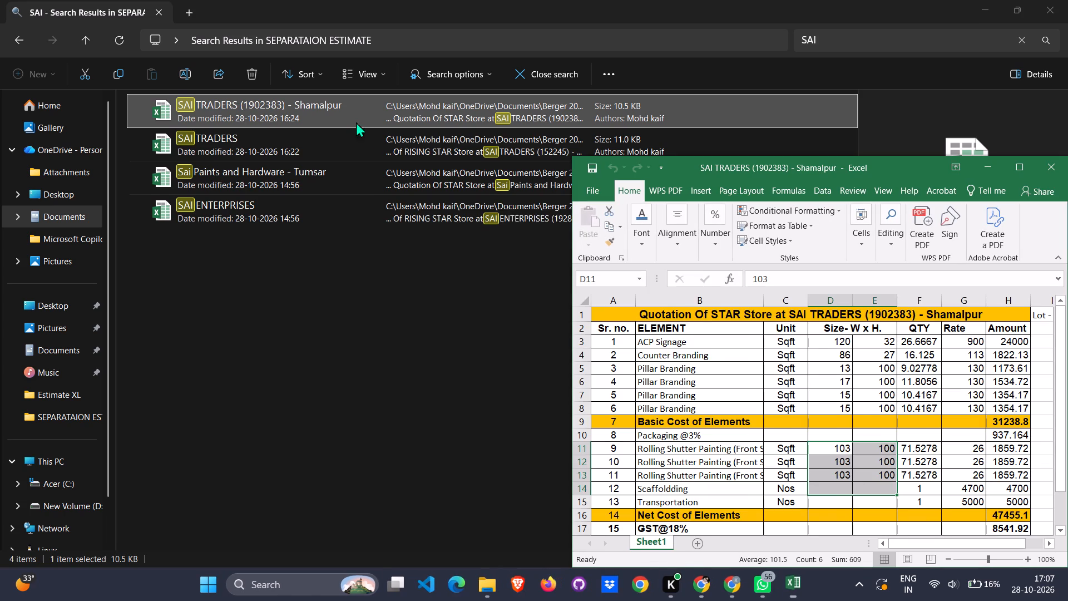
{"action": "scroll", "coordinate": [914, 352], "scroll_direction": "down", "scroll_amount": 4}
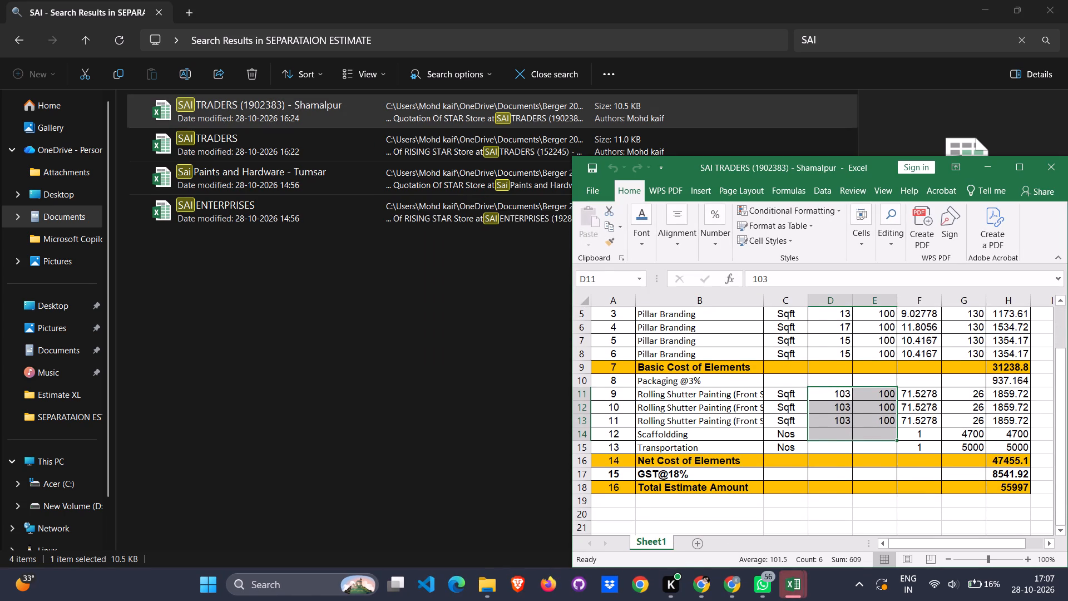
{"action": "left_click", "coordinate": [1051, 170]}
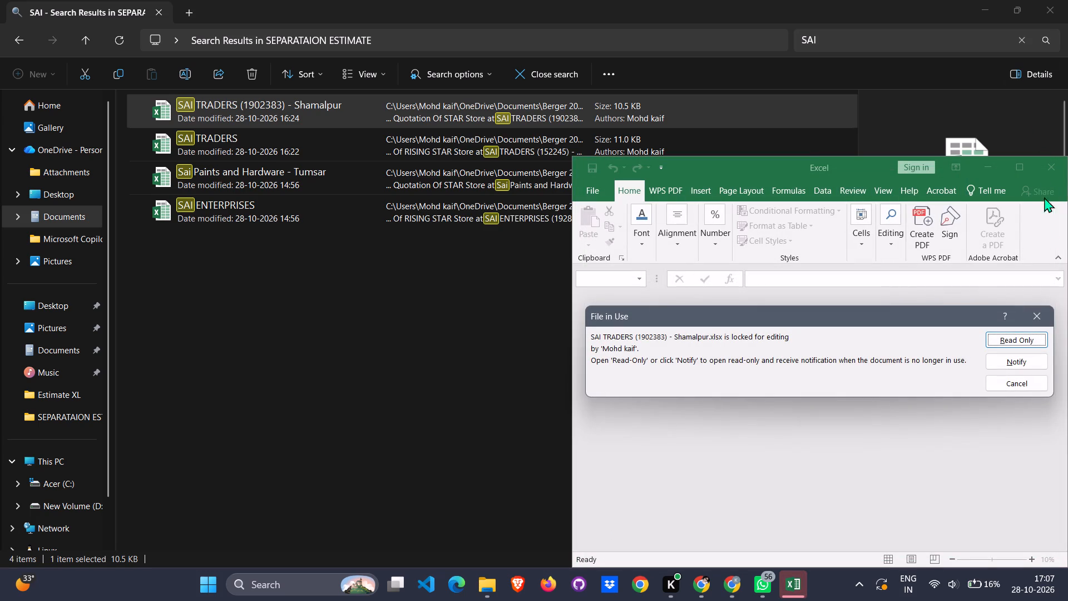
{"action": "left_click", "coordinate": [1037, 318]}
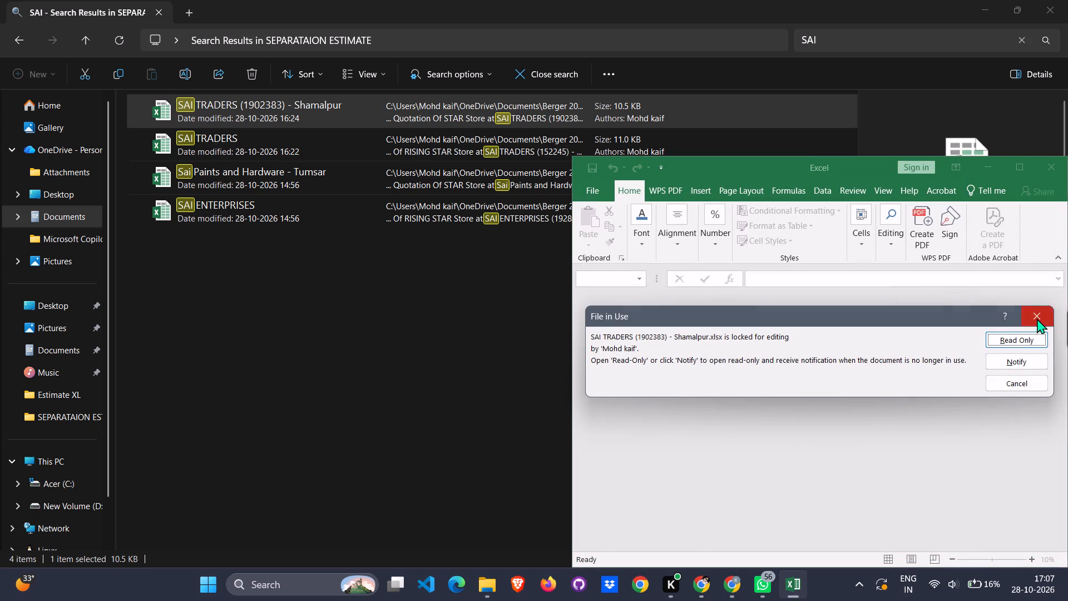
{"action": "left_click", "coordinate": [1049, 170]}
Search the estimate files for VARD, open the VARDHMAN ENTERPRISE workbook, widen its Amount column to fit the figures, and close it with changes saved.
{"action": "left_click", "coordinate": [1022, 36]}
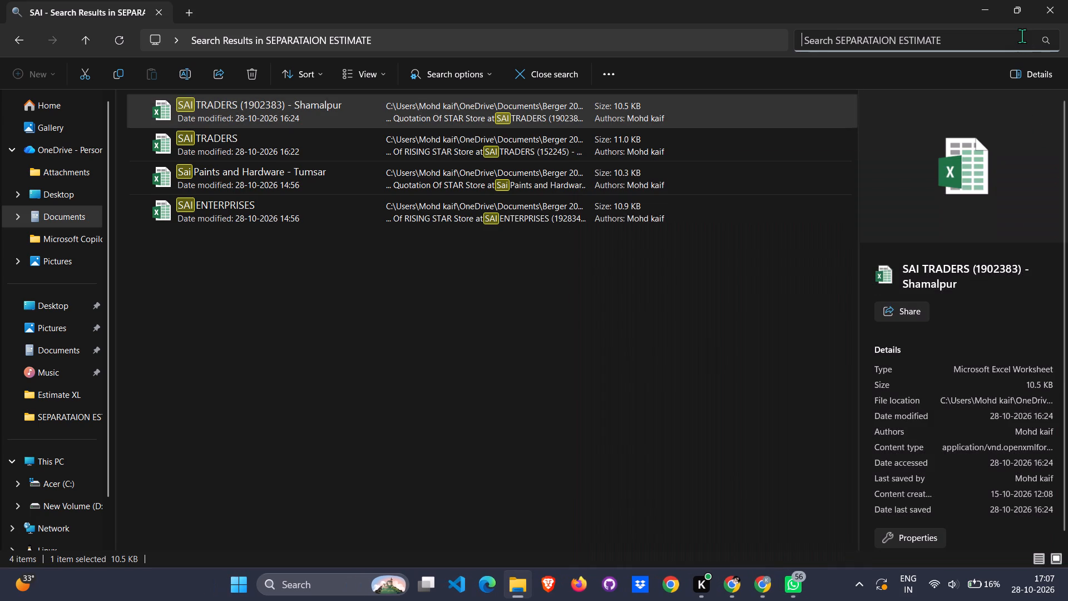
{"action": "type", "text": "VARD"}
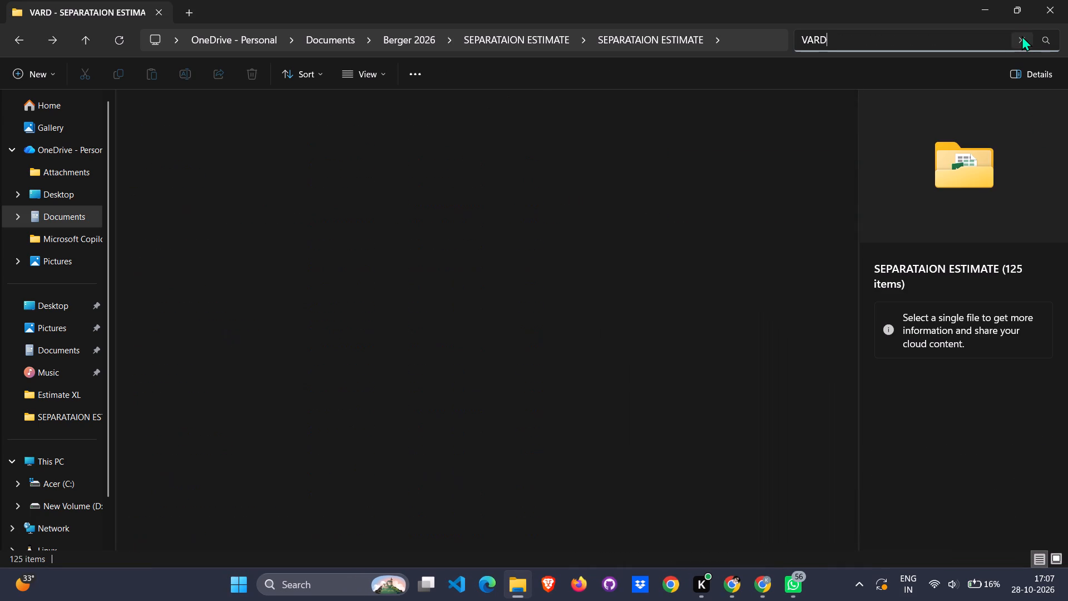
{"action": "double_click", "coordinate": [316, 114]}
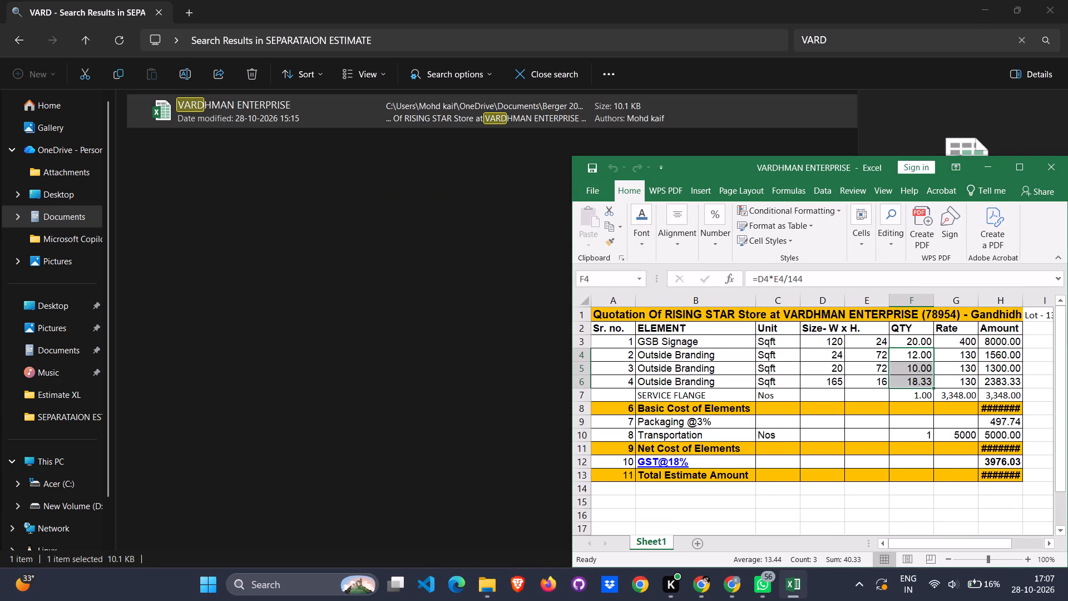
{"action": "left_click_drag", "start_coordinate": [1021, 298], "coordinate": [1038, 297]}
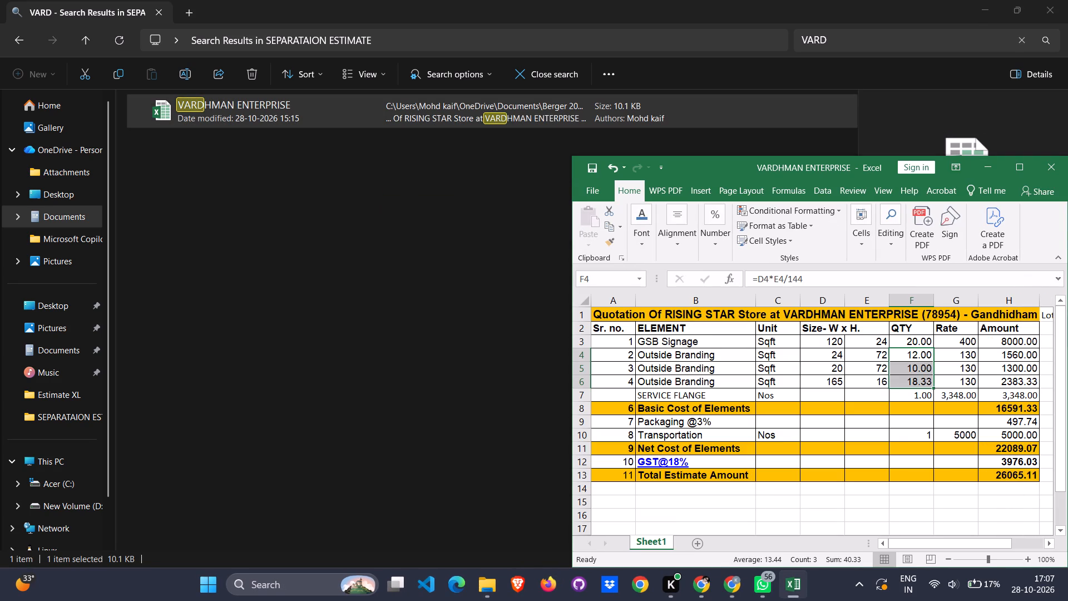
{"action": "left_click", "coordinate": [1052, 170]}
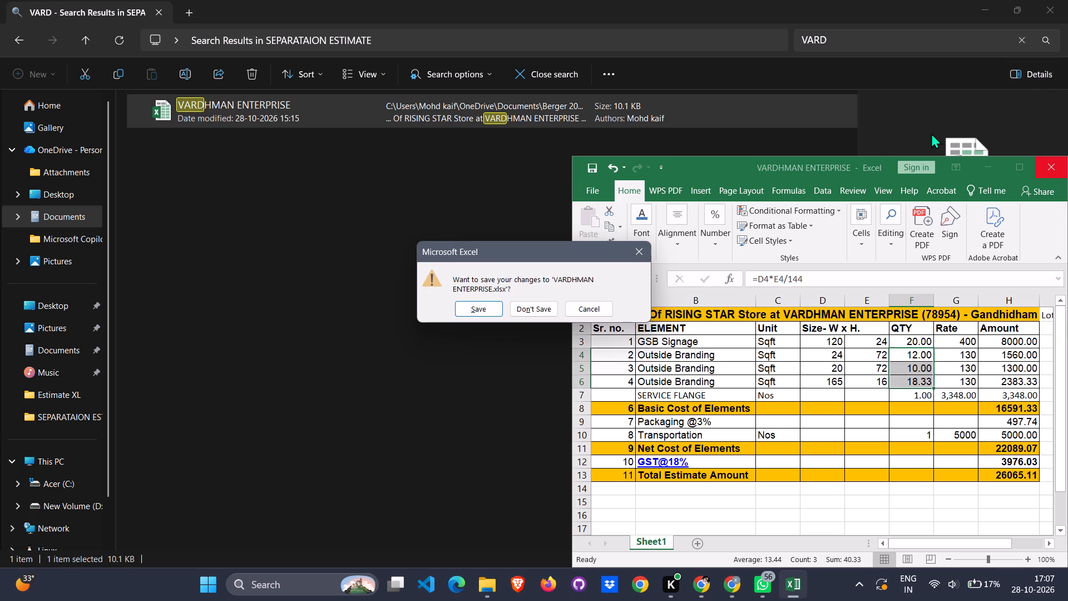
{"action": "left_click", "coordinate": [487, 311]}
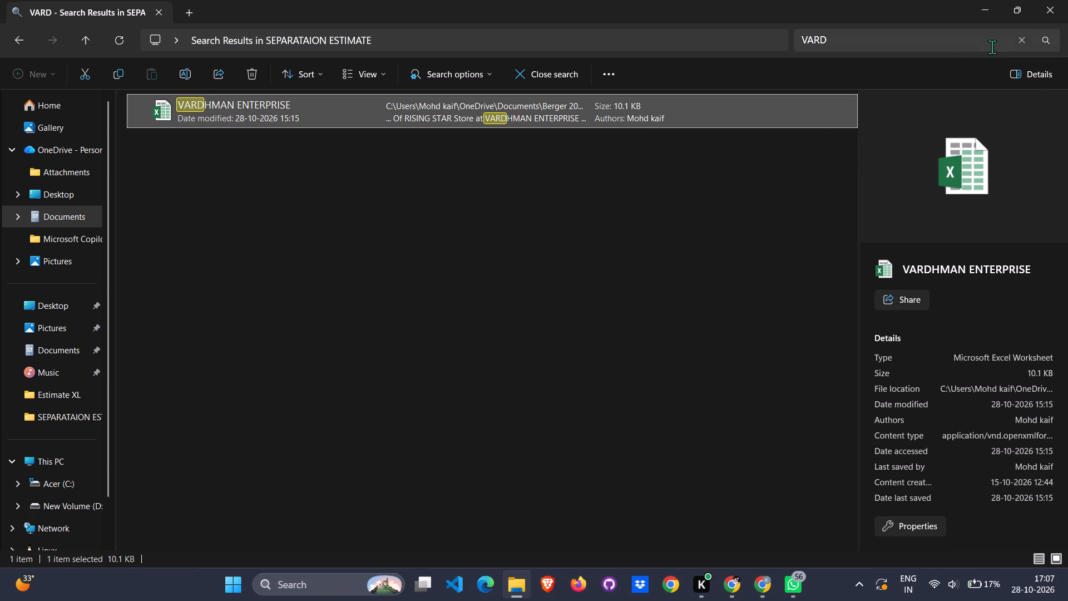
Search the estimate files for MADHA and open the MADHAVI PIPE AND FITING workbook to review its quotation.
{"action": "left_click", "coordinate": [1025, 40]}
{"action": "type", "text": "MADHA"}
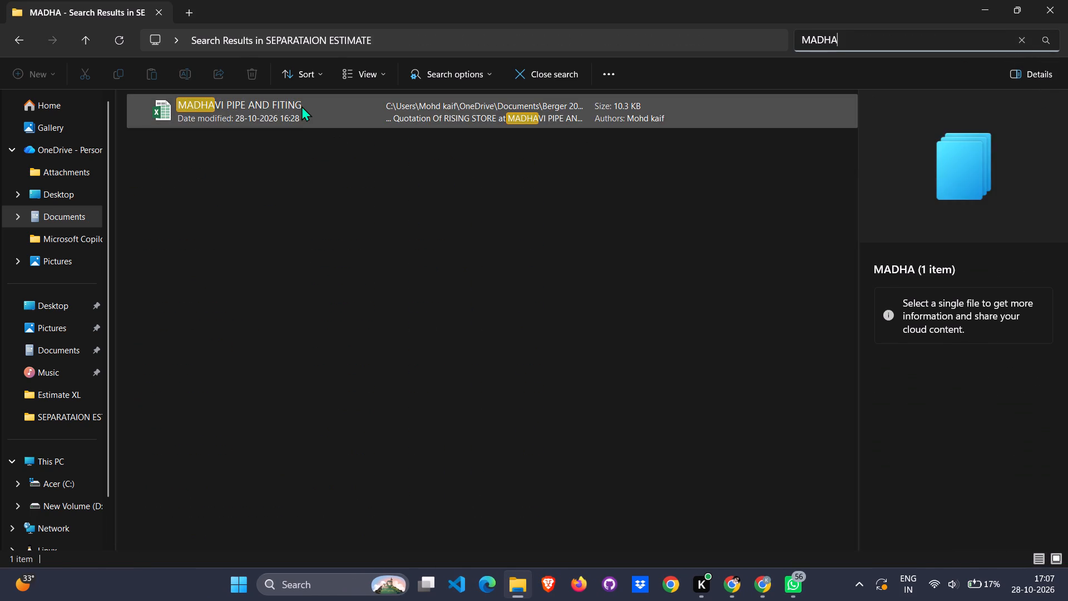
{"action": "double_click", "coordinate": [299, 104]}
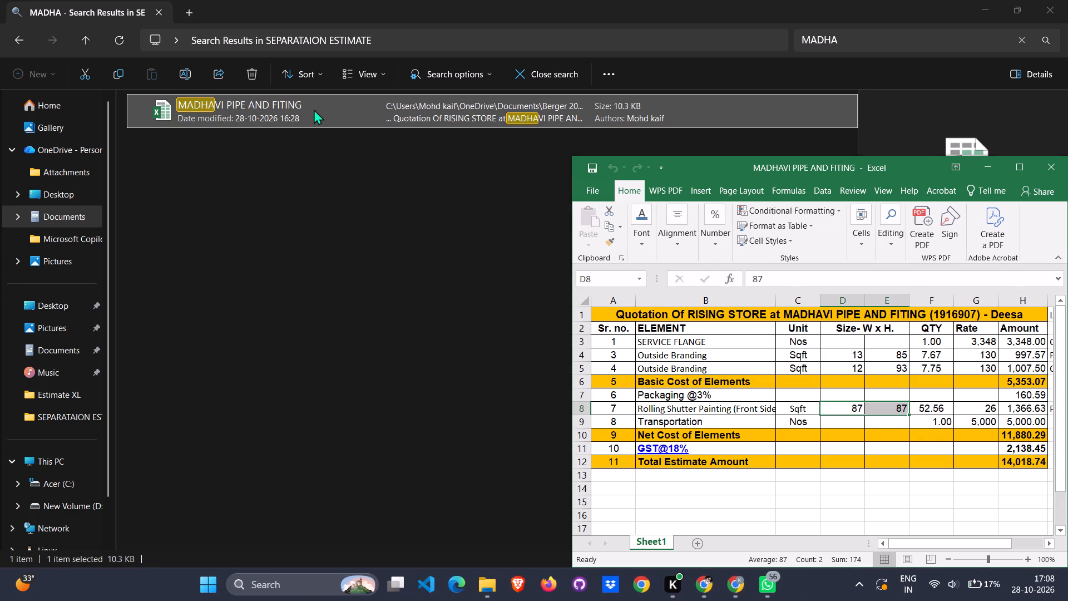
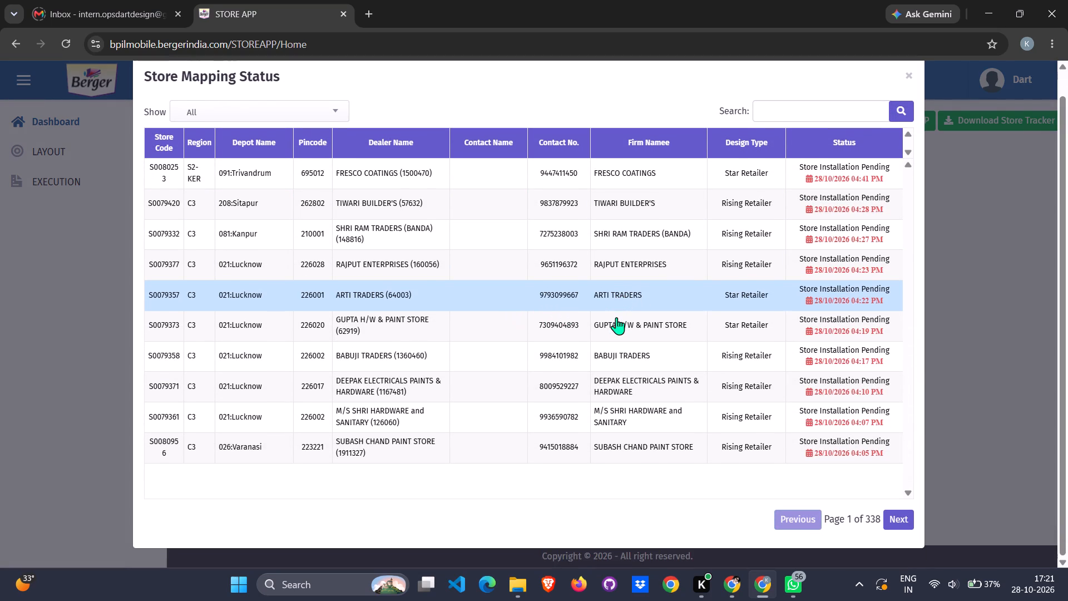
Show page 2 of the Store Mapping Status list.
{"action": "scroll", "coordinate": [616, 318], "scroll_direction": "up", "scroll_amount": 1}
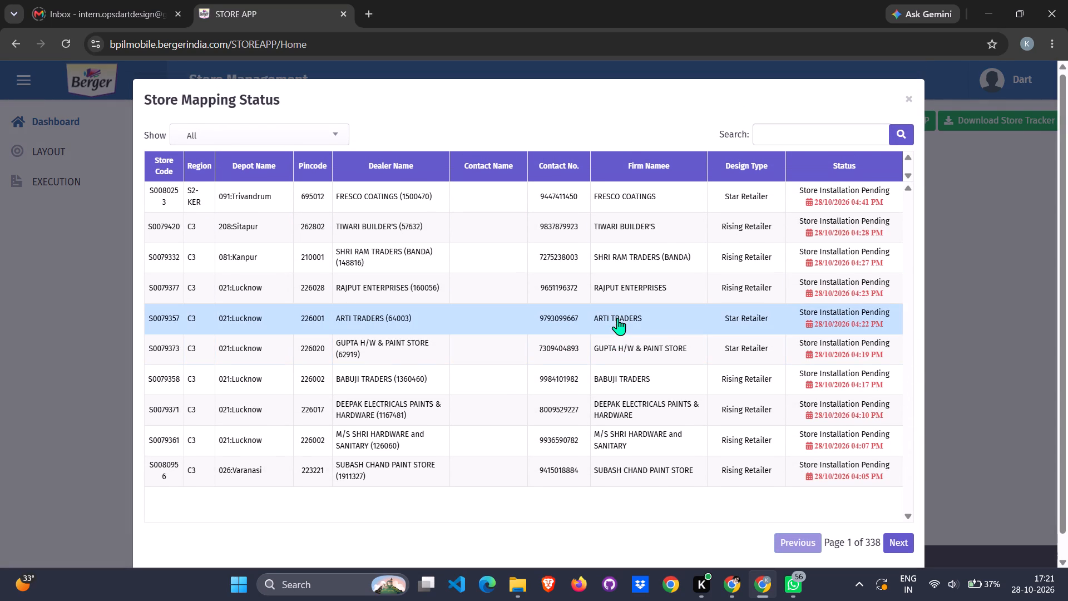
{"action": "left_click", "coordinate": [889, 539]}
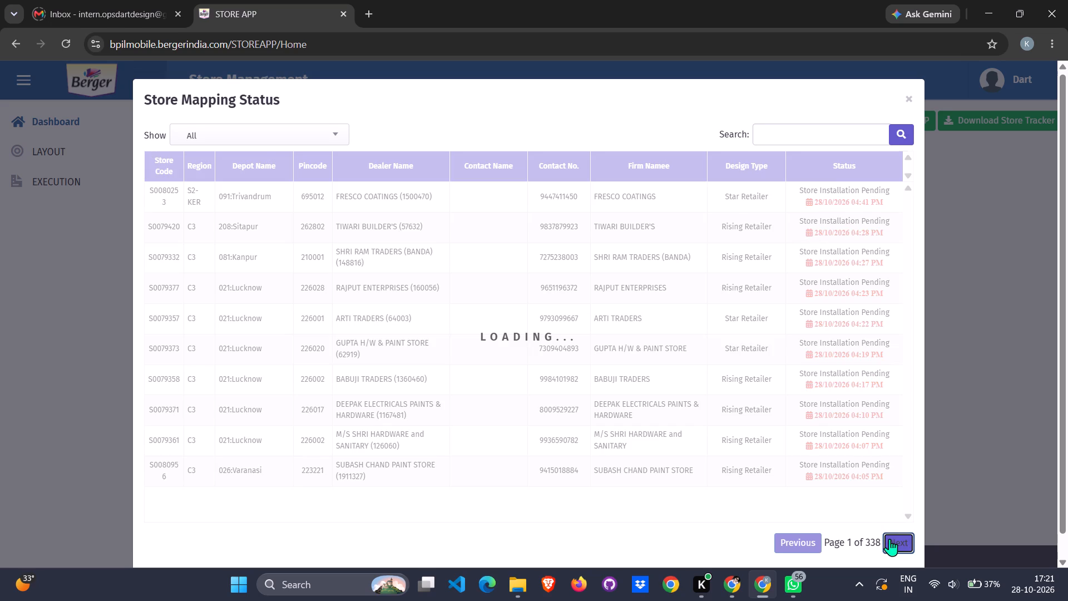
Activate the store search in the Store Mapping Status list, and switch to the MADHA search results in File Explorer.
{"action": "left_click", "coordinate": [817, 129]}
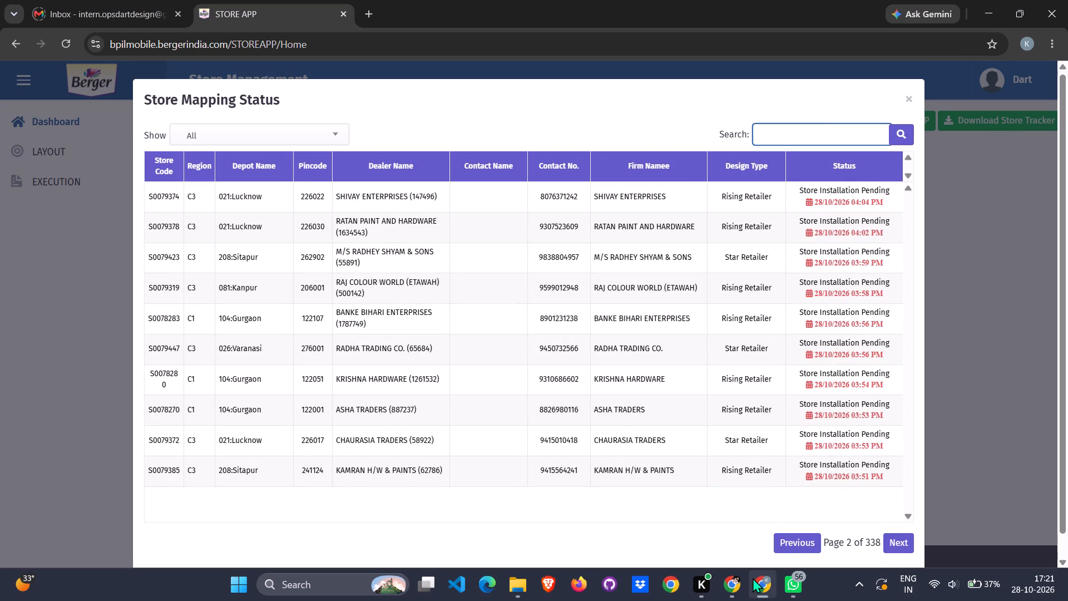
{"action": "left_click", "coordinate": [518, 575]}
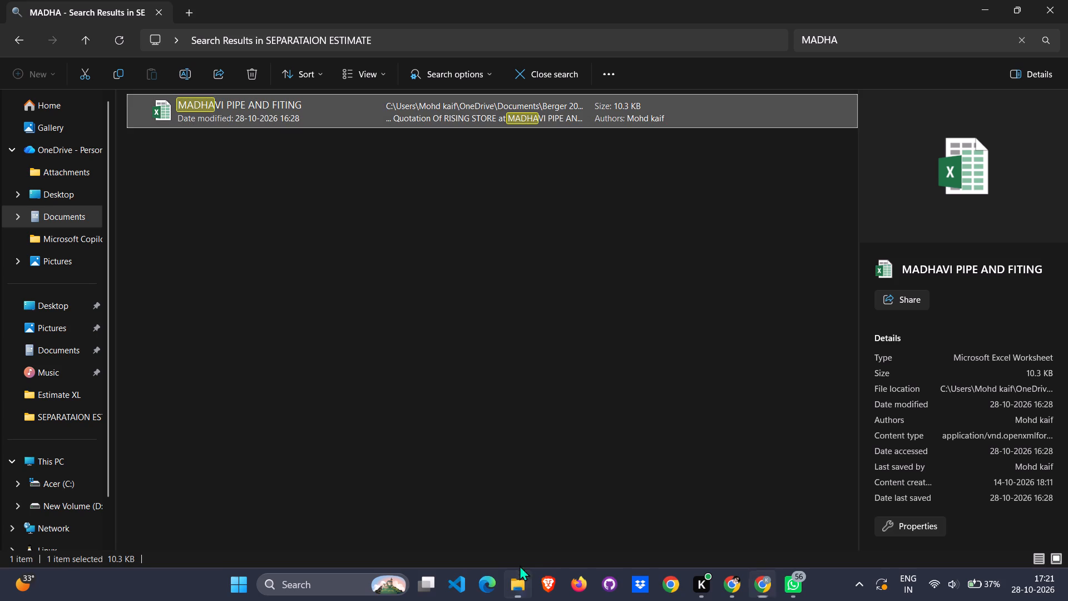
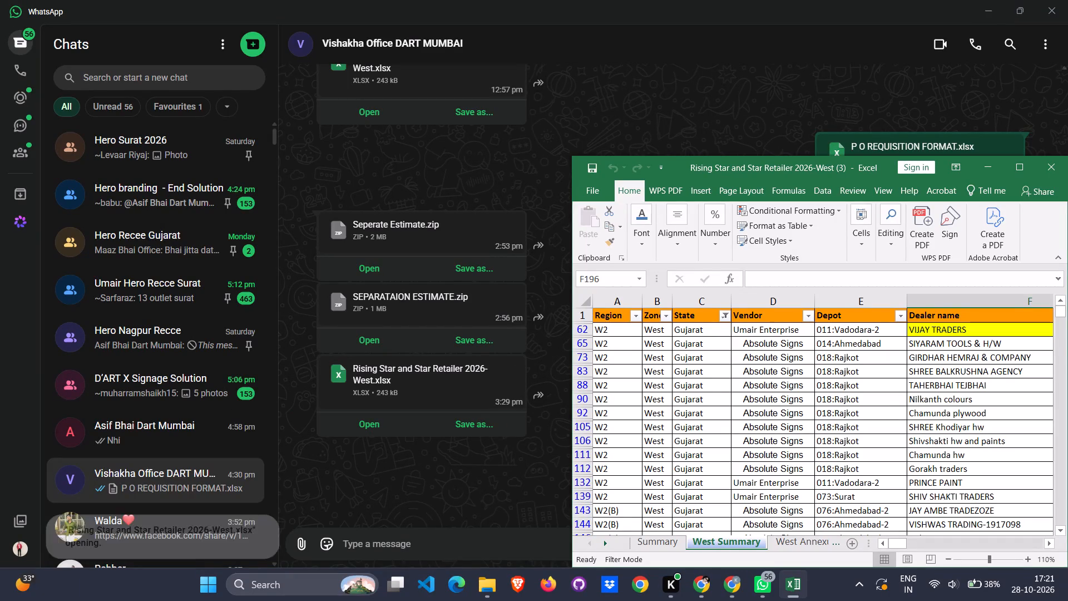
Maximize the Rising Star and Star Retailer 2026-West workbook and remove the filter from the West Summary sheet's header row.
{"action": "left_click", "coordinate": [1019, 165]}
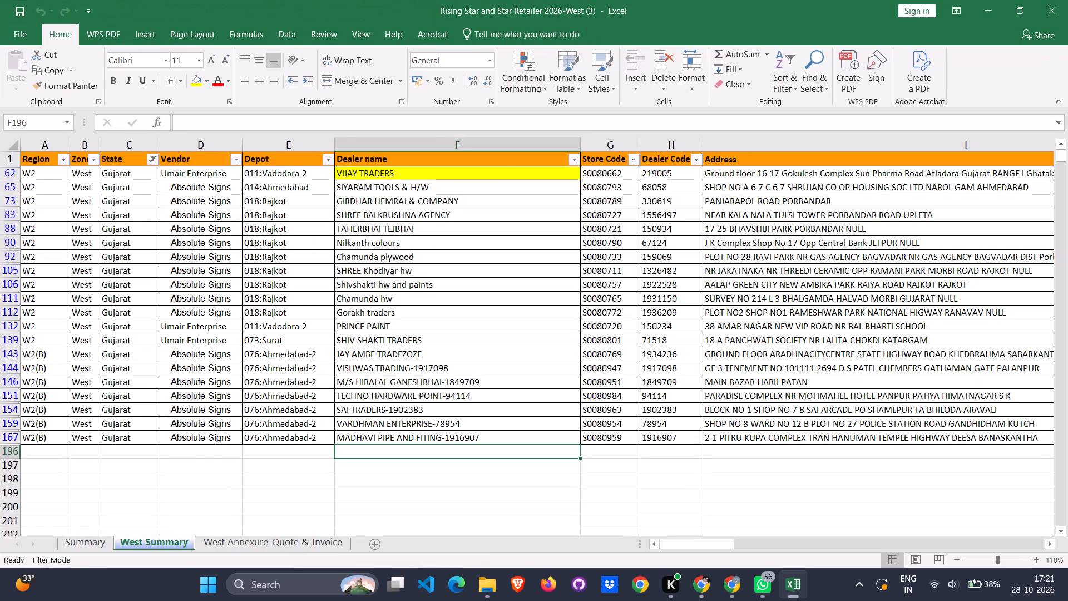
{"action": "left_click", "coordinate": [11, 160]}
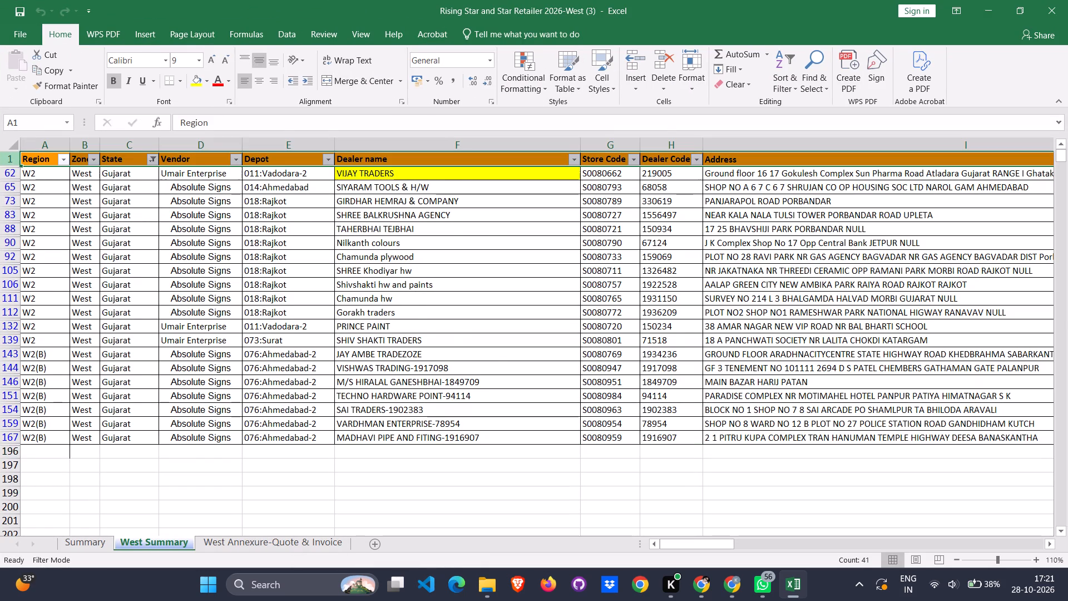
{"action": "key", "text": "ctrl+shift+l"}
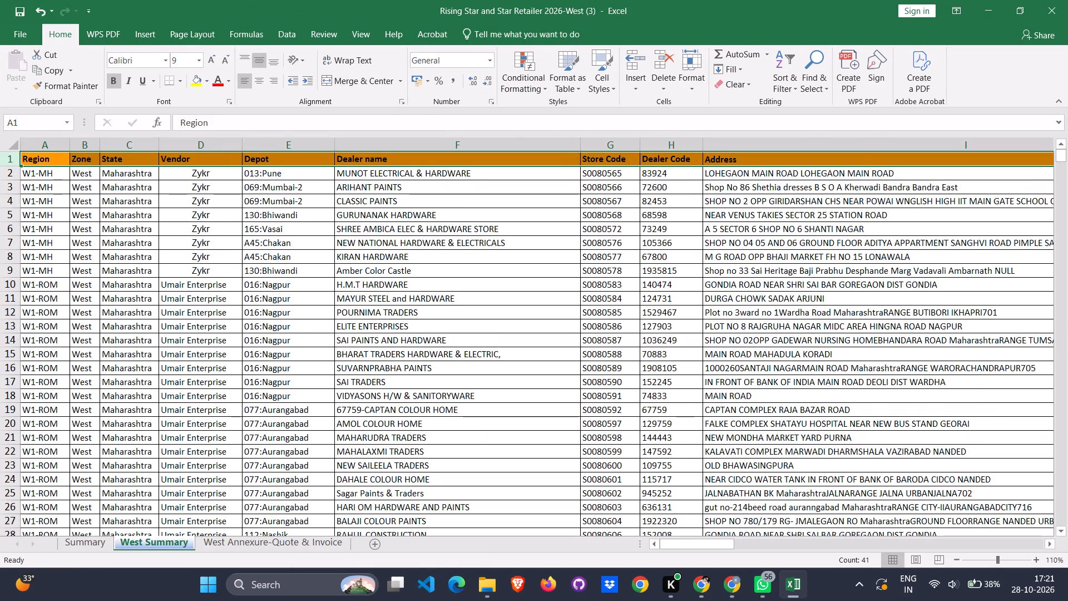
Look through the West Summary dealer list to the Maharashtra dealers and select the store code of JANTA PAINTS.
{"action": "scroll", "coordinate": [521, 347], "scroll_direction": "down", "scroll_amount": 19}
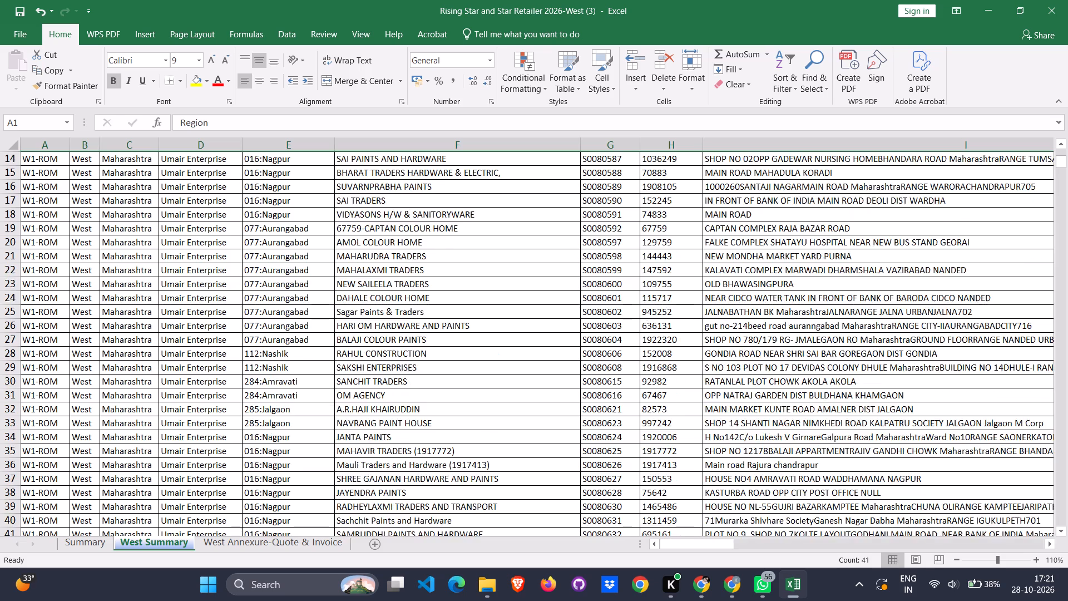
{"action": "scroll", "coordinate": [521, 347], "scroll_direction": "down", "scroll_amount": 6}
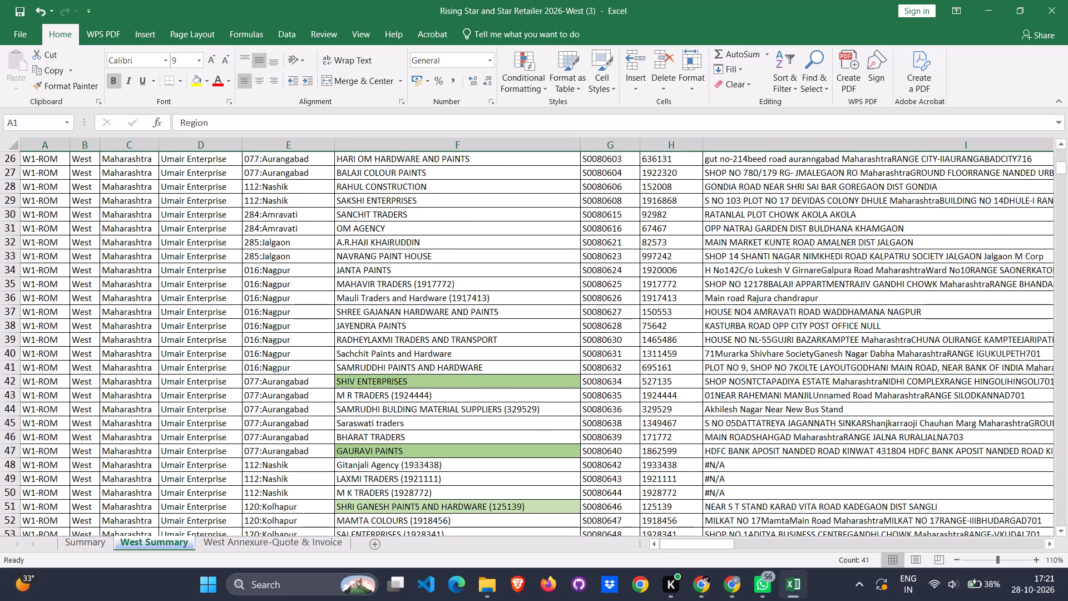
{"action": "left_click", "coordinate": [607, 270]}
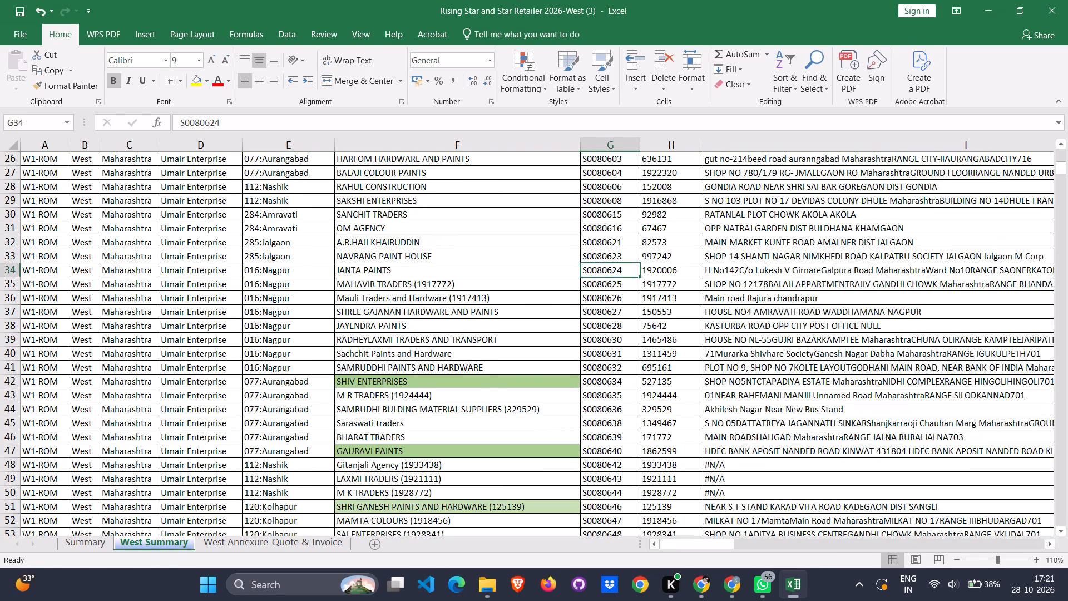
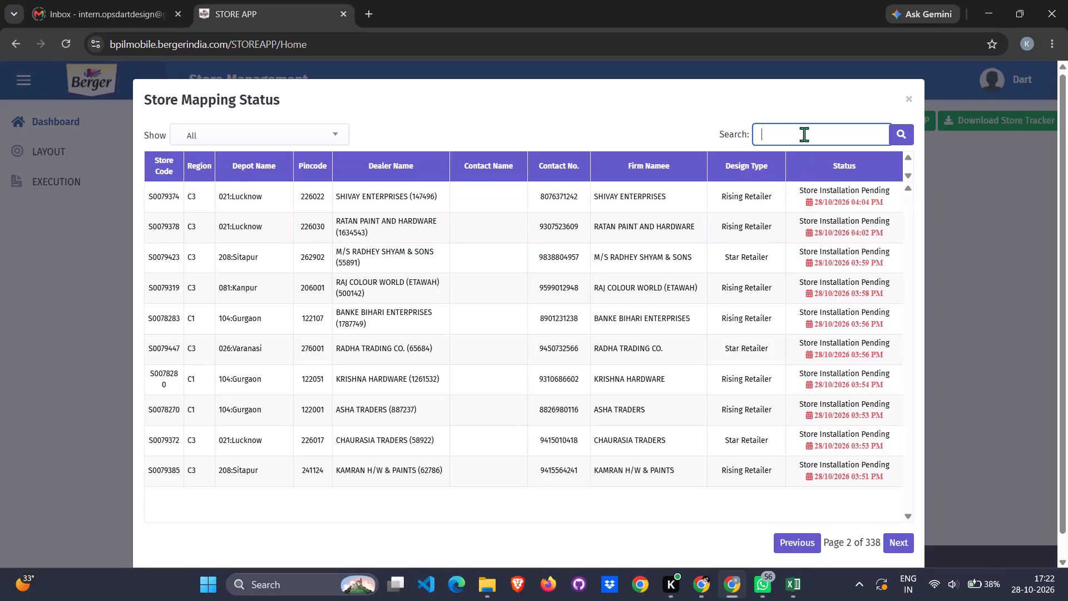
Search the Store Mapping Status list in the Berger store app for store code S0080624.
{"action": "left_click", "coordinate": [803, 133]}
{"action": "key", "text": "ctrl+v"}
{"action": "left_click", "coordinate": [897, 129]}
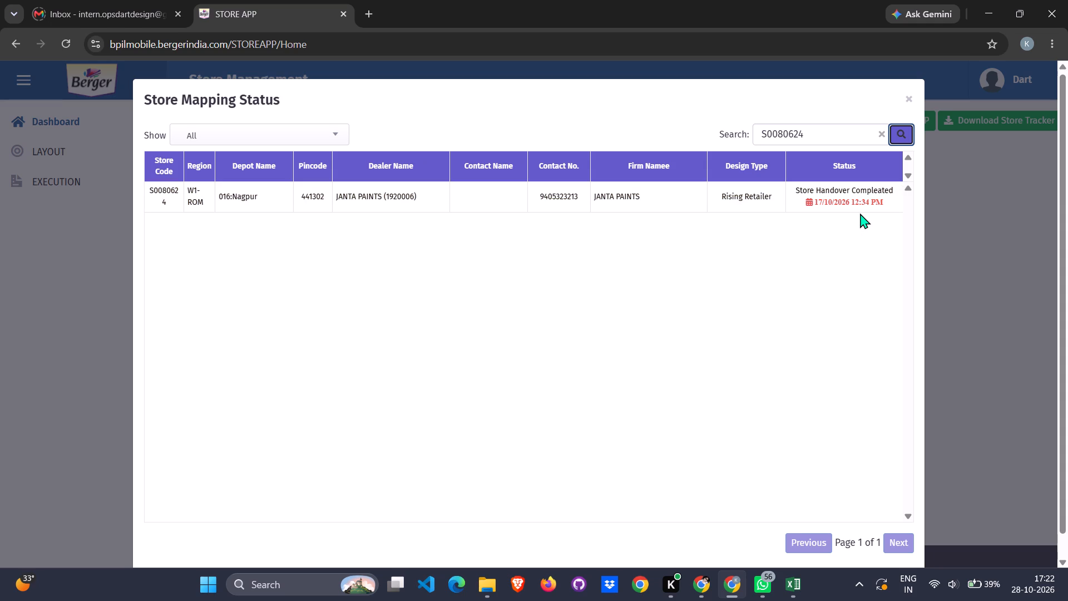
{"action": "left_click", "coordinate": [907, 173]}
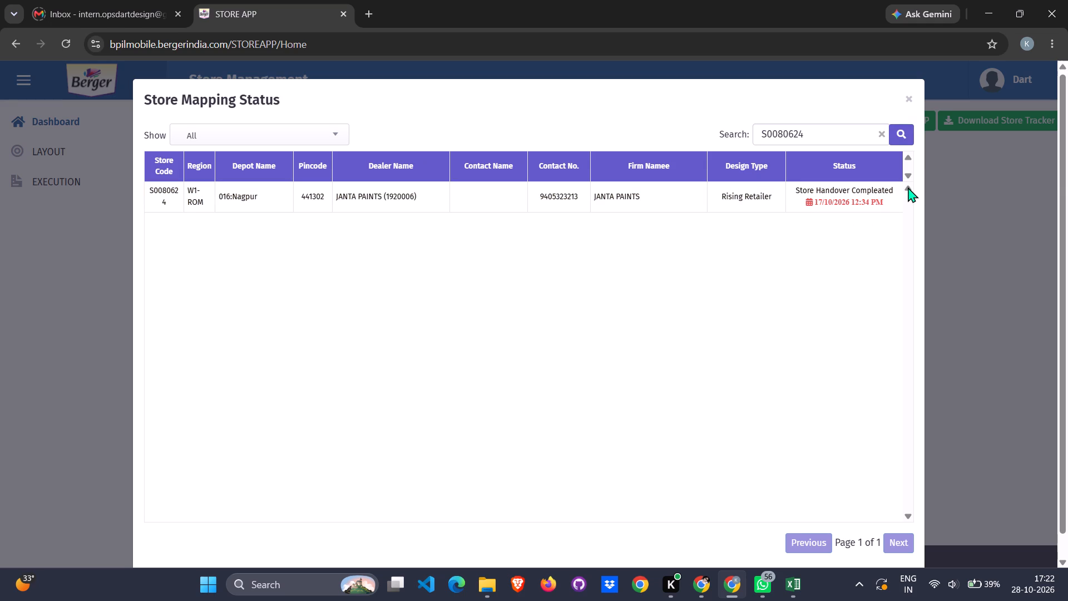
{"action": "left_click", "coordinate": [908, 187]}
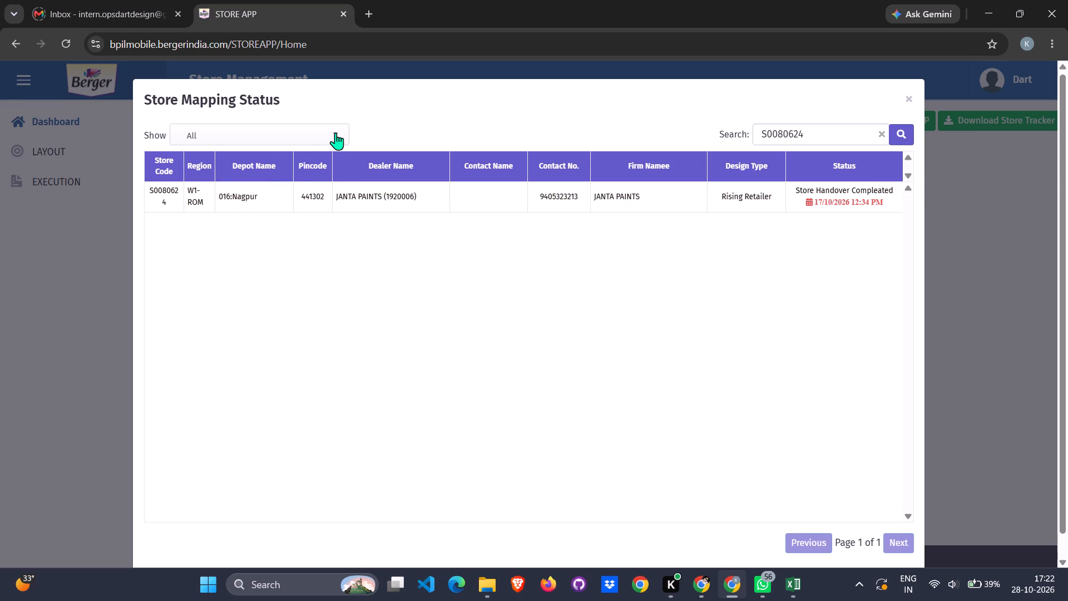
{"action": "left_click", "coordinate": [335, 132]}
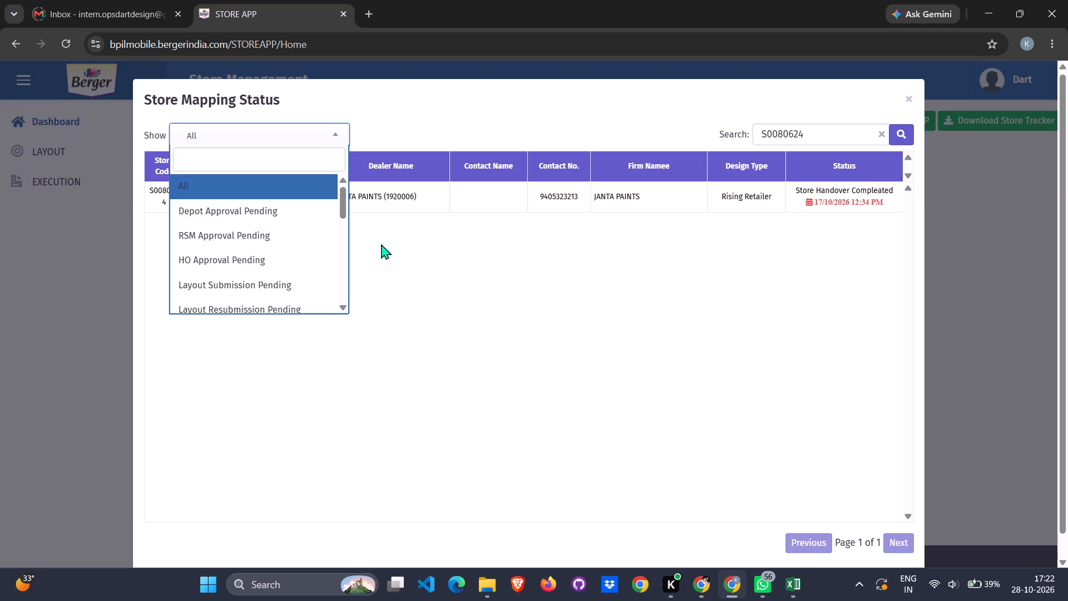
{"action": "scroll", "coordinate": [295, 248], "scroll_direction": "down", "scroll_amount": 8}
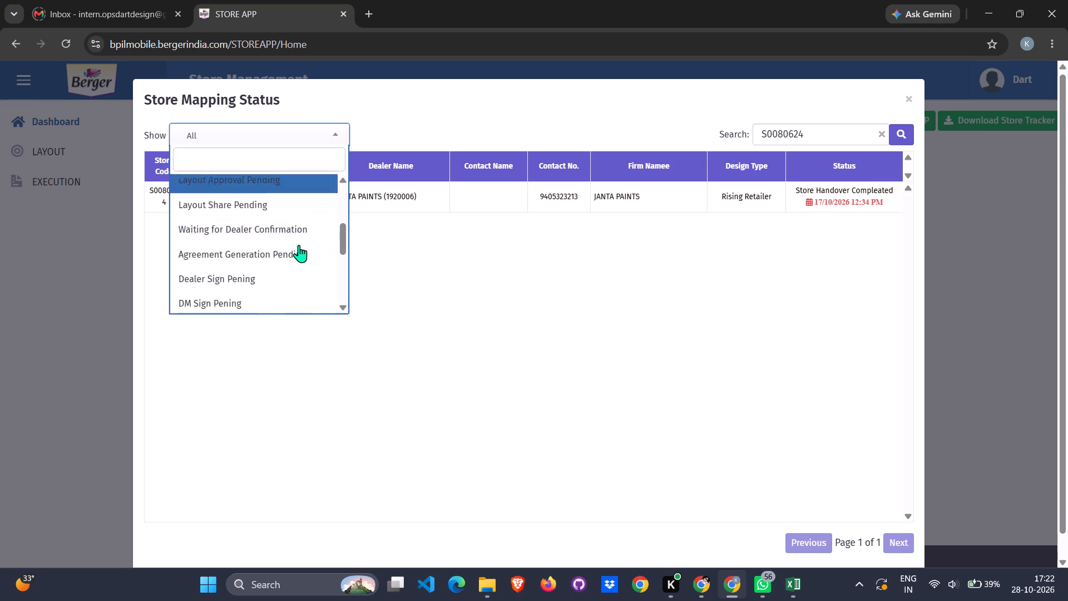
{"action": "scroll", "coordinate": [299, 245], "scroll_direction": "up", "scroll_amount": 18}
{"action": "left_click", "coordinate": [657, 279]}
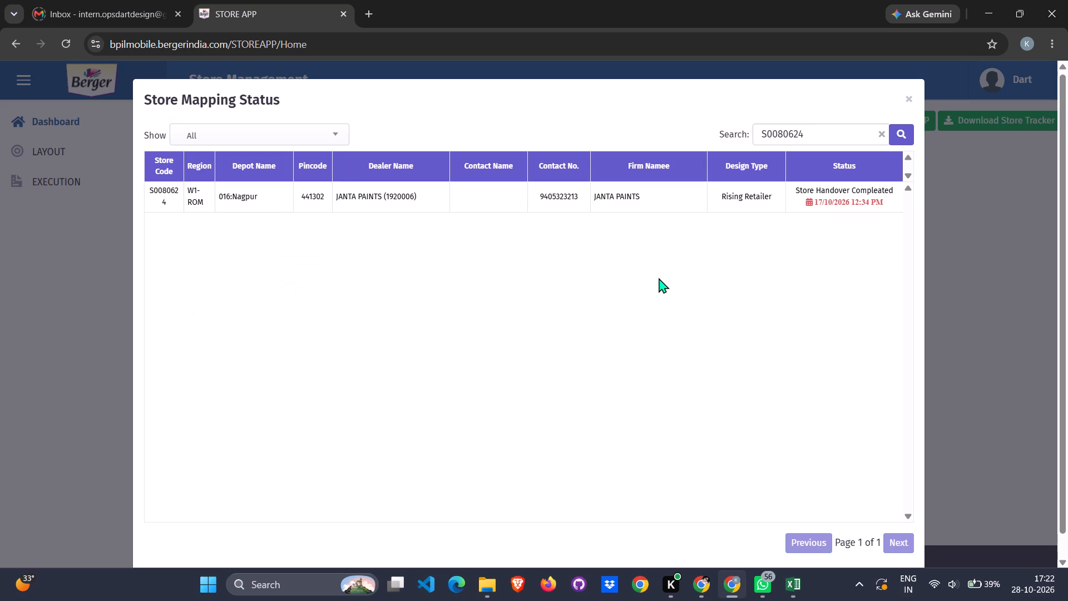
Examine the status entry of the JANTA PAINTS store, try to open its details, and close the Store Mapping Status list.
{"action": "left_click", "coordinate": [656, 185]}
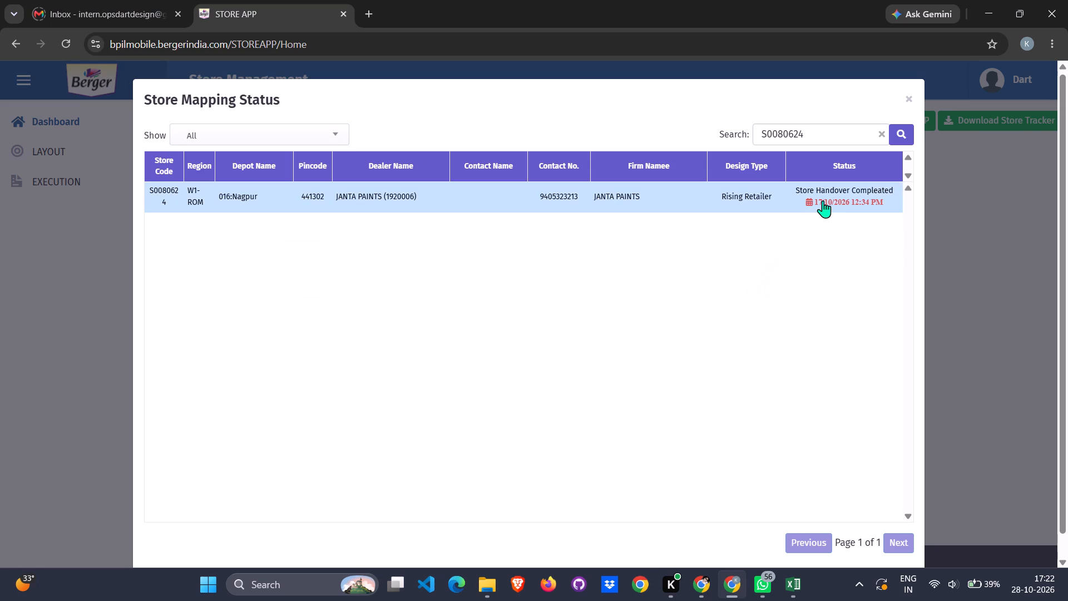
{"action": "left_click", "coordinate": [705, 198]}
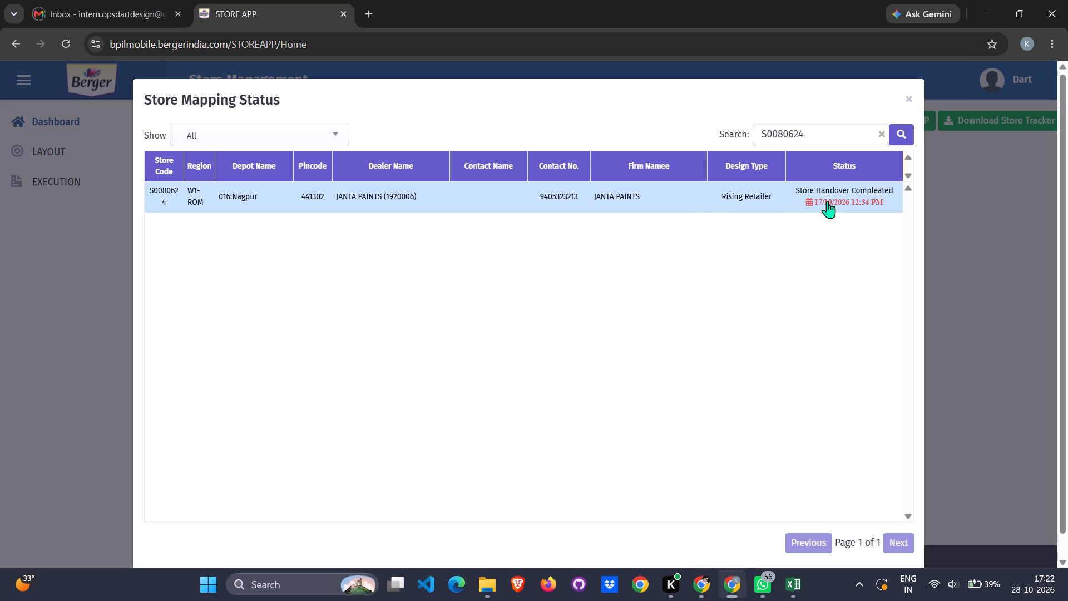
{"action": "left_click", "coordinate": [827, 201]}
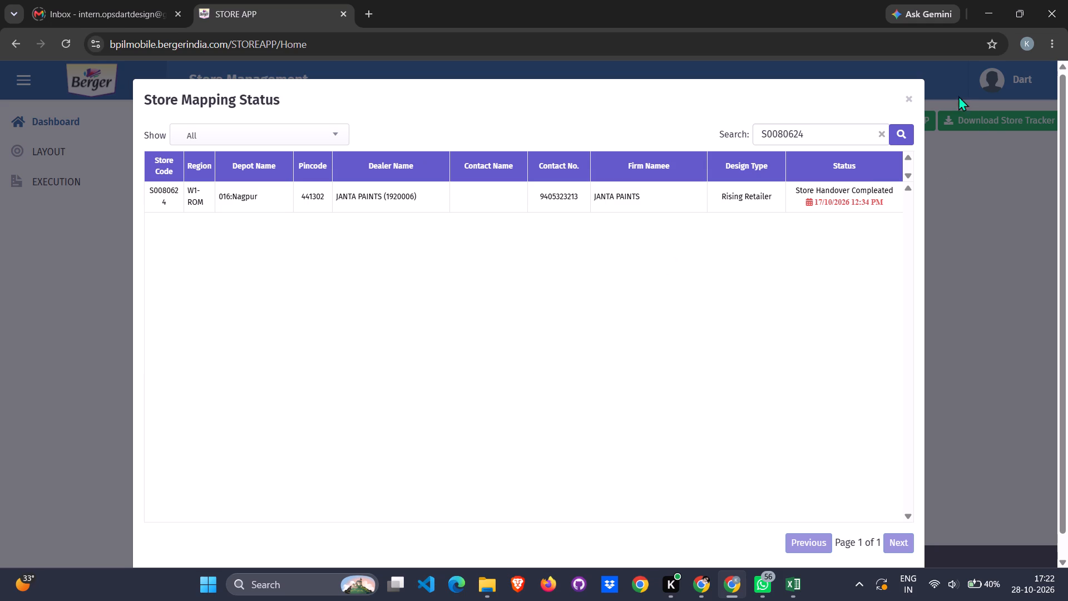
{"action": "left_click", "coordinate": [910, 96]}
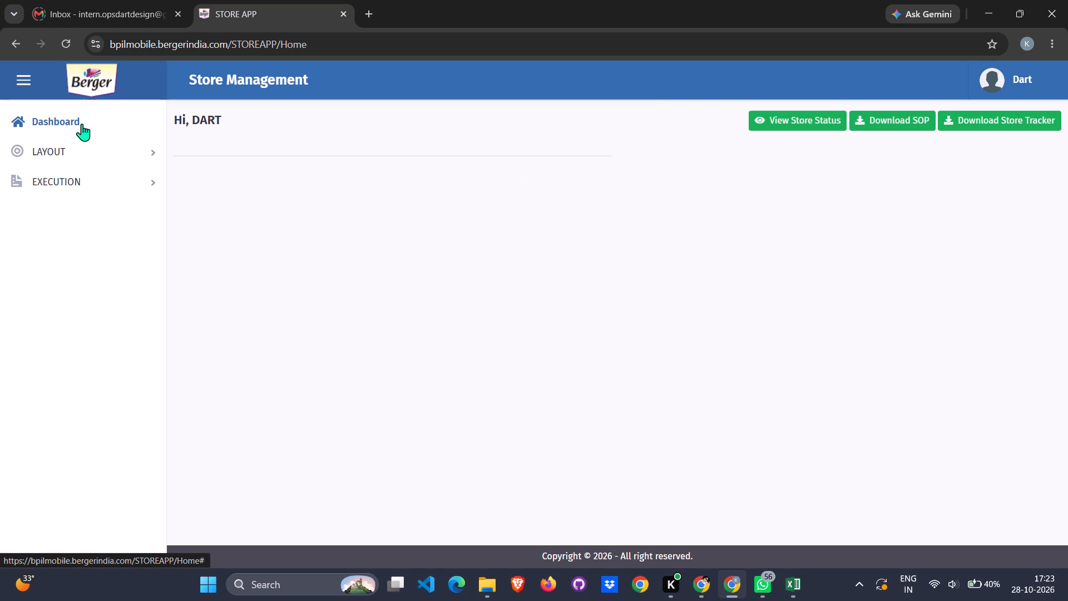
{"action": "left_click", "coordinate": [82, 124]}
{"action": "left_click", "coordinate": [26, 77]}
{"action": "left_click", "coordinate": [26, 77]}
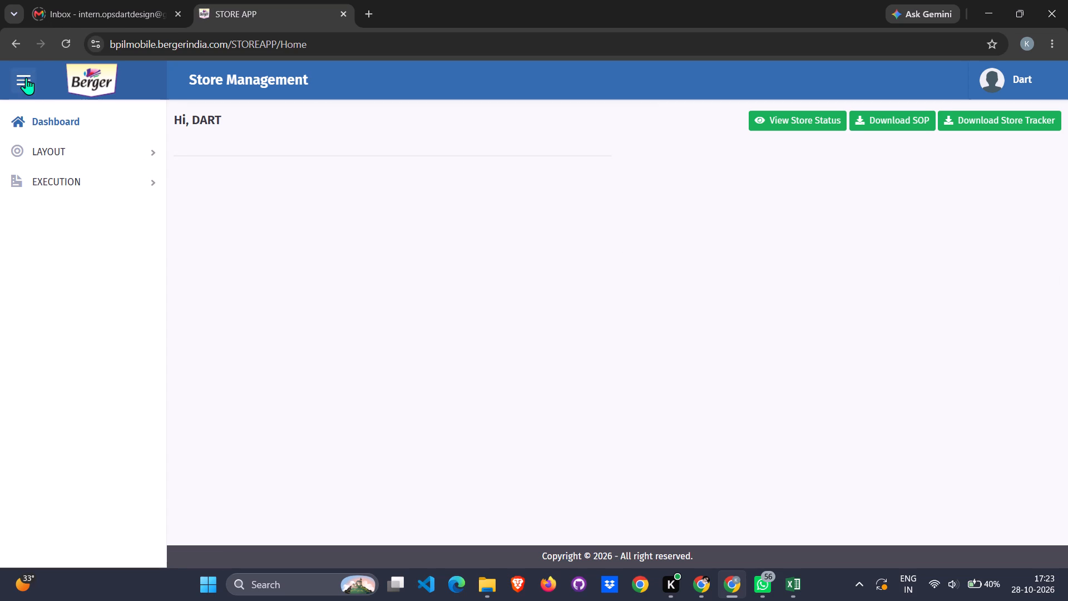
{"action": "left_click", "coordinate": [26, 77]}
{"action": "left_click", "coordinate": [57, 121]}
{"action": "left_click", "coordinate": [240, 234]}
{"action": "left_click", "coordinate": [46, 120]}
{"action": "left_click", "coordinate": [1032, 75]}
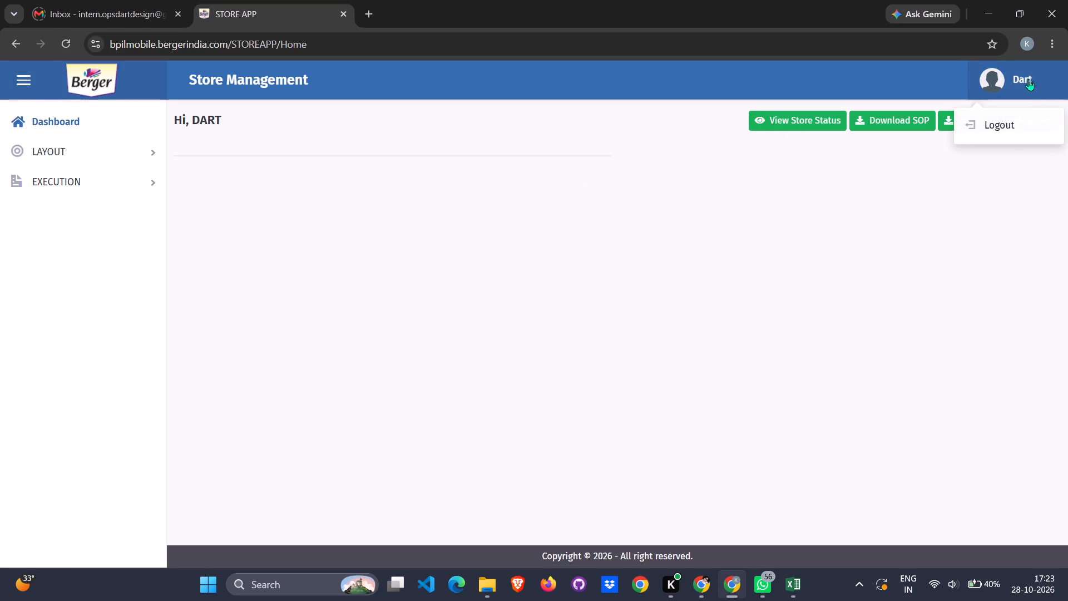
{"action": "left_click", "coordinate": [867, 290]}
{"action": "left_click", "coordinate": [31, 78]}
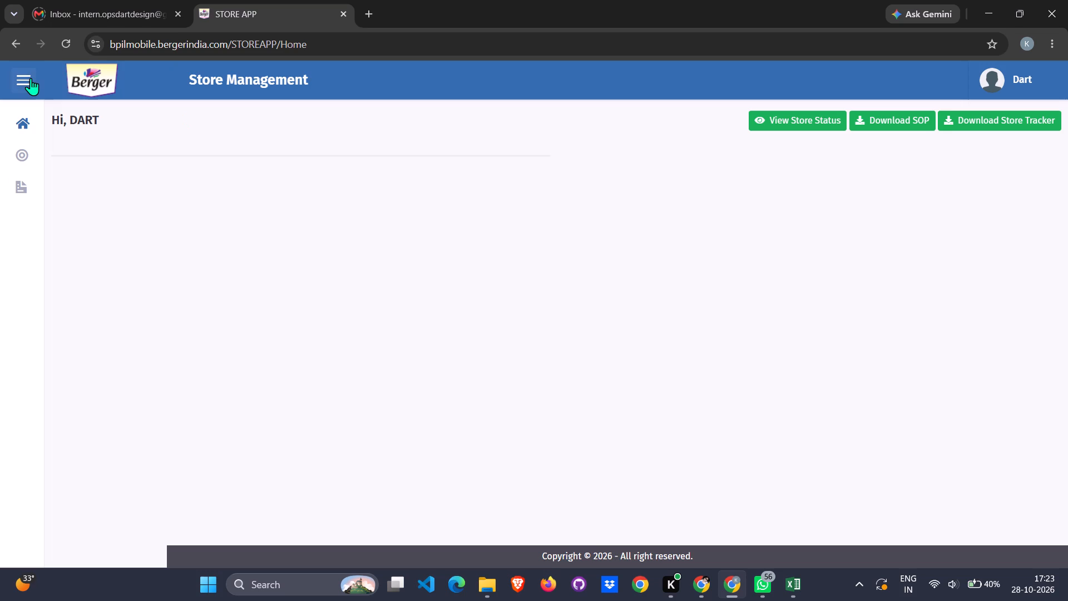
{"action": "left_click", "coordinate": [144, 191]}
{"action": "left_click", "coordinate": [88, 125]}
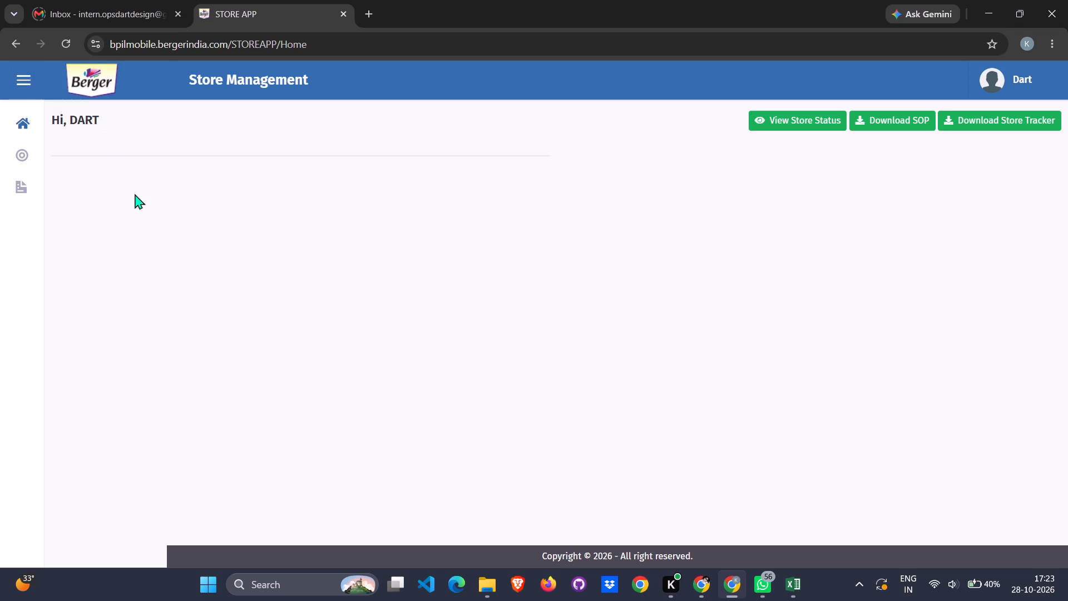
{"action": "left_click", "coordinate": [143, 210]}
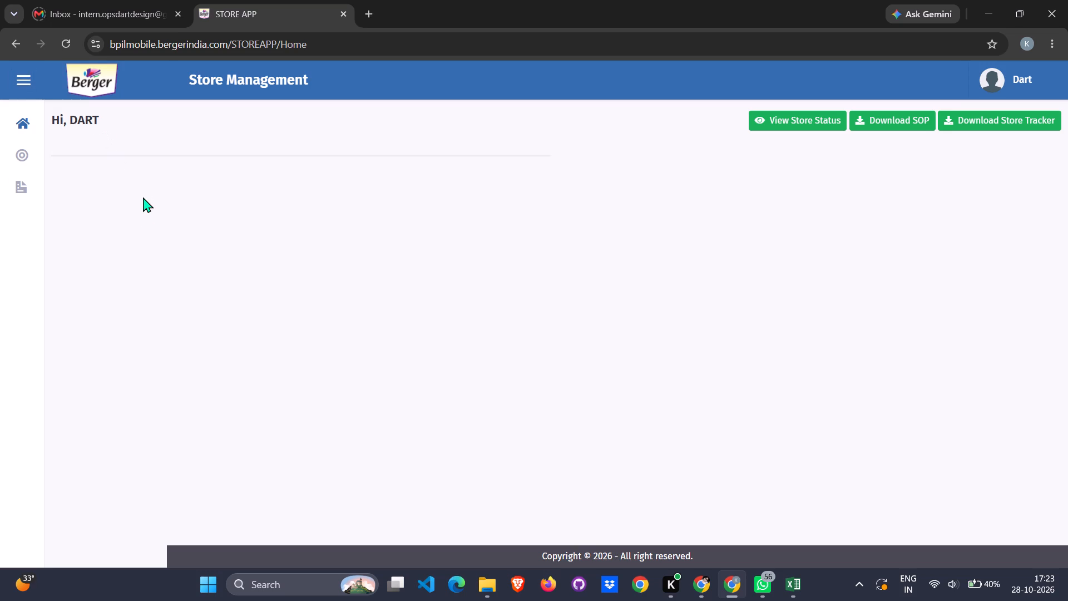
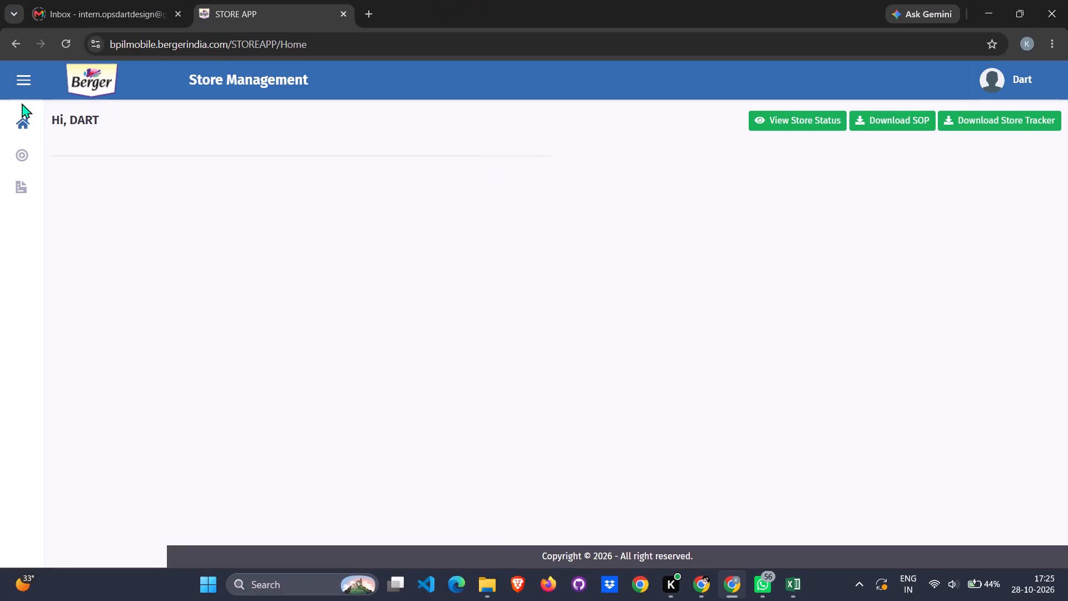
Switch to the Rising Star and Star Retailer workbook in Excel and examine the highlighted stores in the West Summary sheet.
{"action": "left_click", "coordinate": [800, 579]}
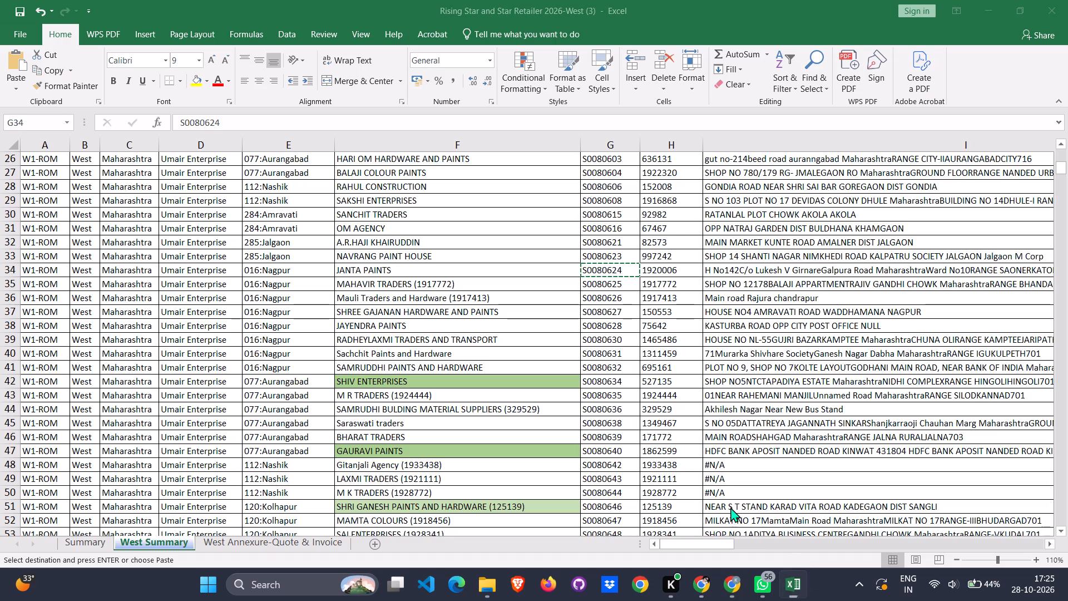
{"action": "scroll", "coordinate": [589, 391], "scroll_direction": "down", "scroll_amount": 5}
{"action": "scroll", "coordinate": [589, 391], "scroll_direction": "up", "scroll_amount": 6}
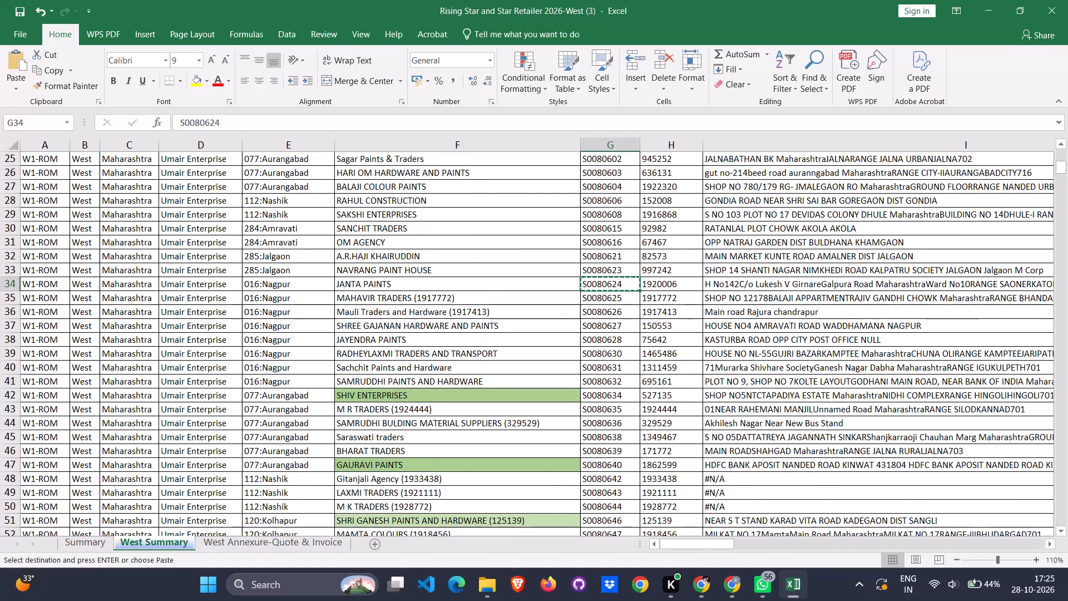
{"action": "scroll", "coordinate": [589, 391], "scroll_direction": "down", "scroll_amount": 9}
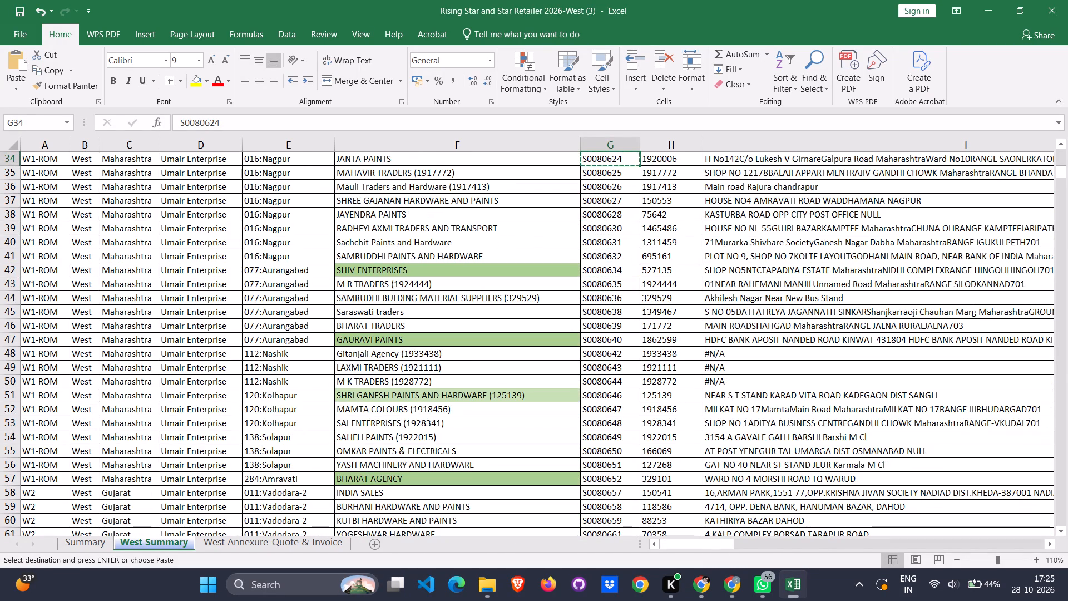
{"action": "scroll", "coordinate": [543, 373], "scroll_direction": "down", "scroll_amount": 16}
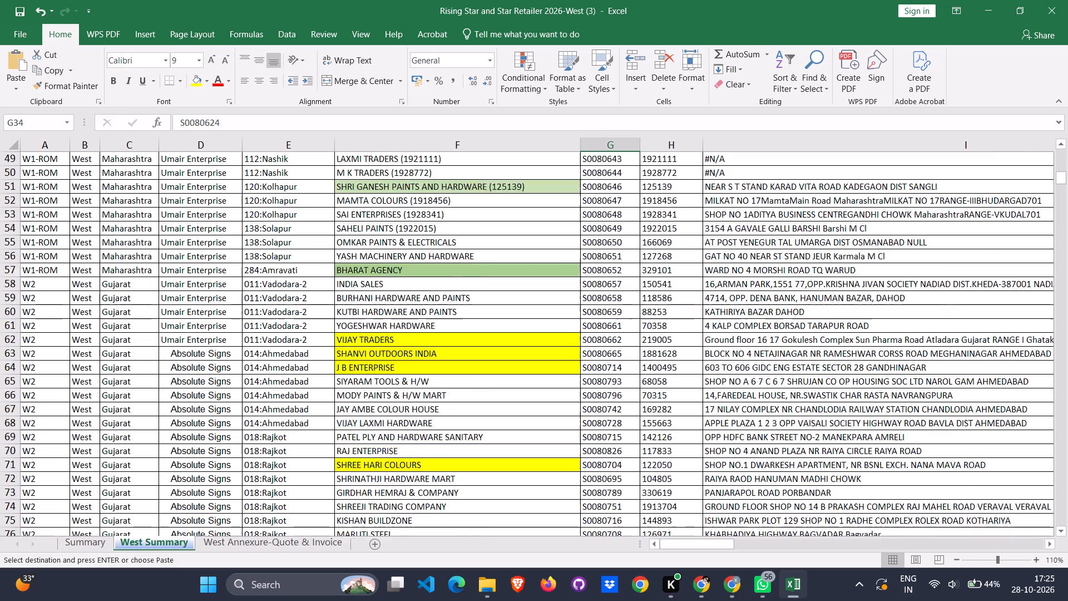
{"action": "scroll", "coordinate": [544, 373], "scroll_direction": "down", "scroll_amount": 13}
{"action": "scroll", "coordinate": [544, 373], "scroll_direction": "up", "scroll_amount": 17}
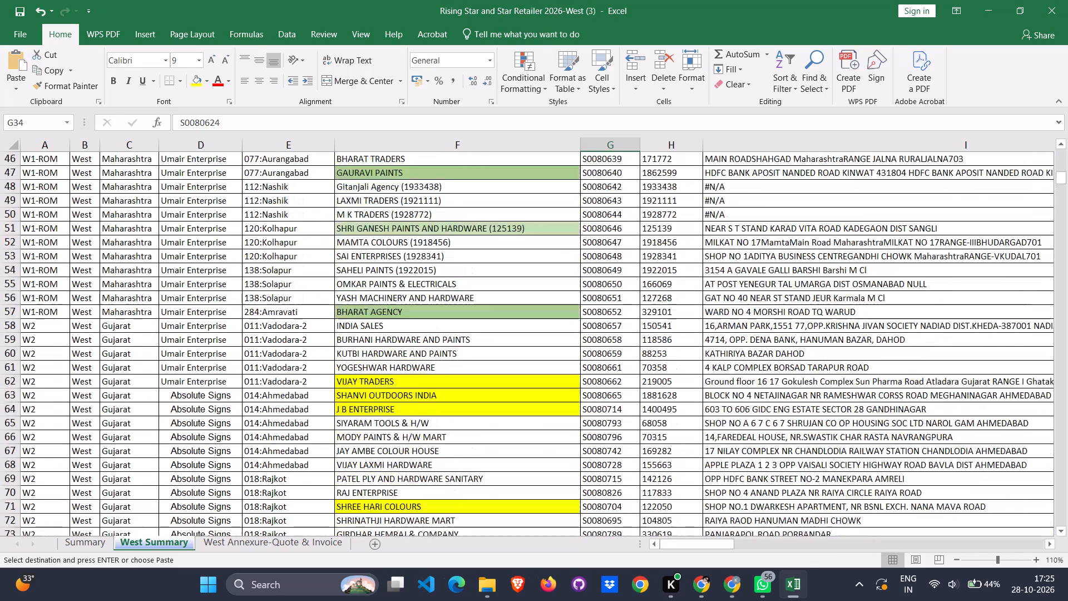
{"action": "scroll", "coordinate": [546, 372], "scroll_direction": "up", "scroll_amount": 11}
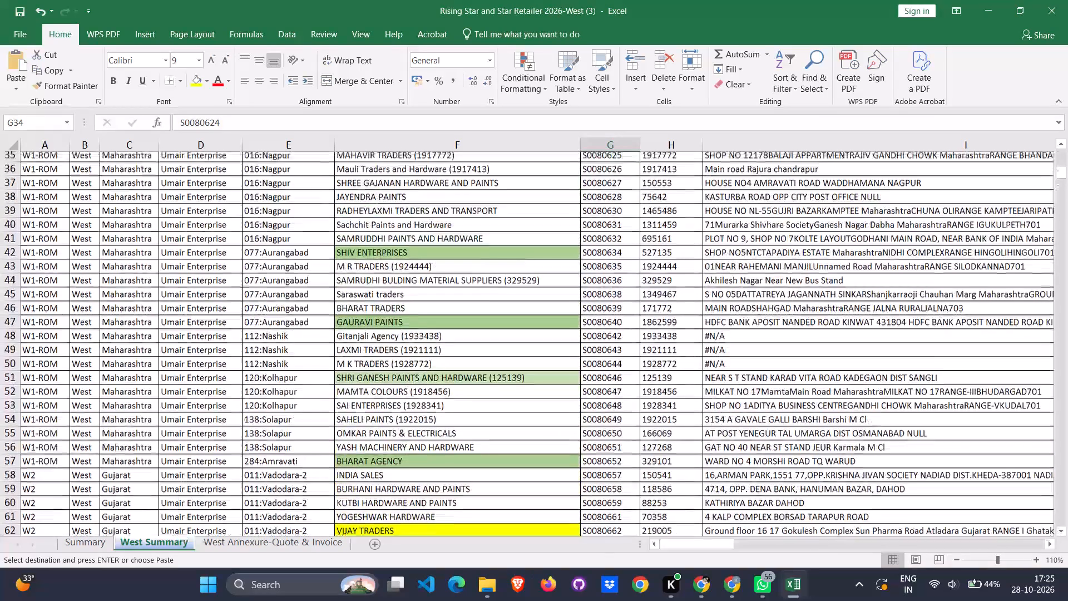
{"action": "scroll", "coordinate": [546, 373], "scroll_direction": "up", "scroll_amount": 9}
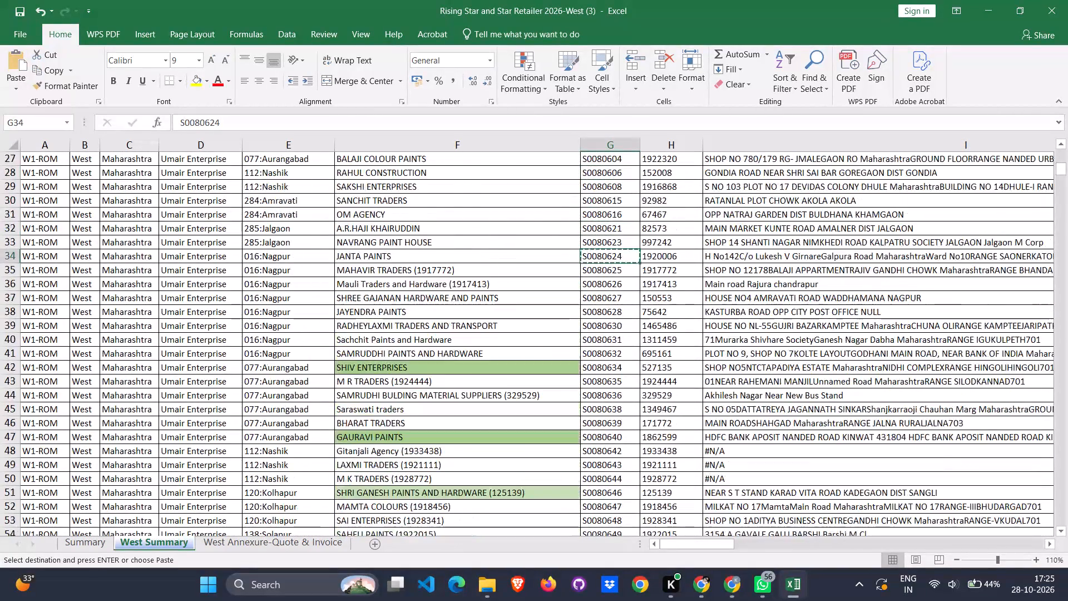
{"action": "scroll", "coordinate": [546, 373], "scroll_direction": "up", "scroll_amount": 9}
{"action": "scroll", "coordinate": [546, 373], "scroll_direction": "down", "scroll_amount": 17}
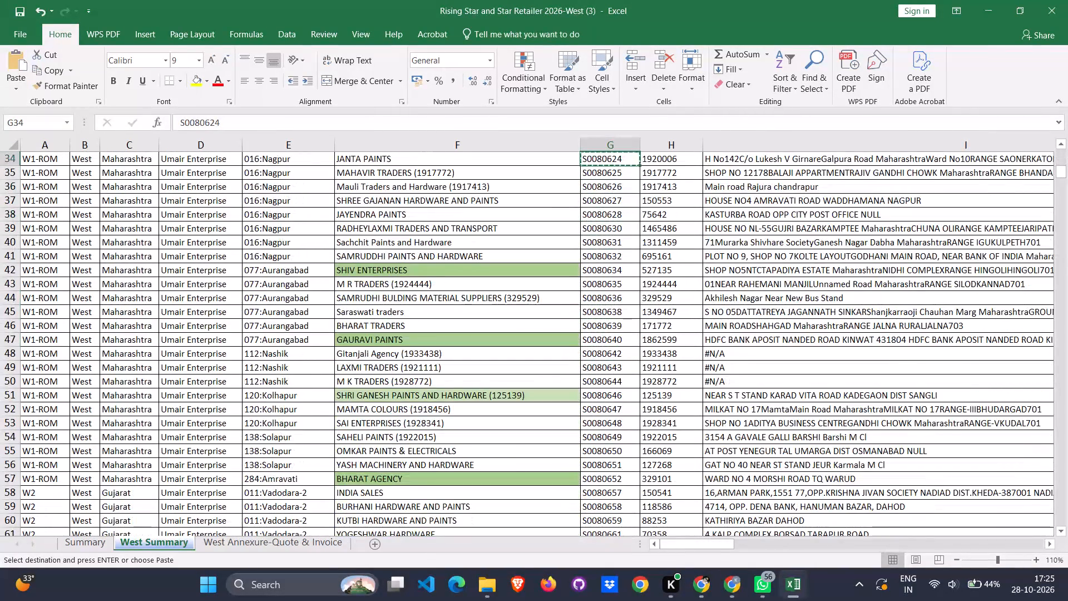
Copy SHIV ENTERPRISES' store code S0080634 and search the Dispatch Items store list in the Berger store app for it.
{"action": "left_click", "coordinate": [610, 271]}
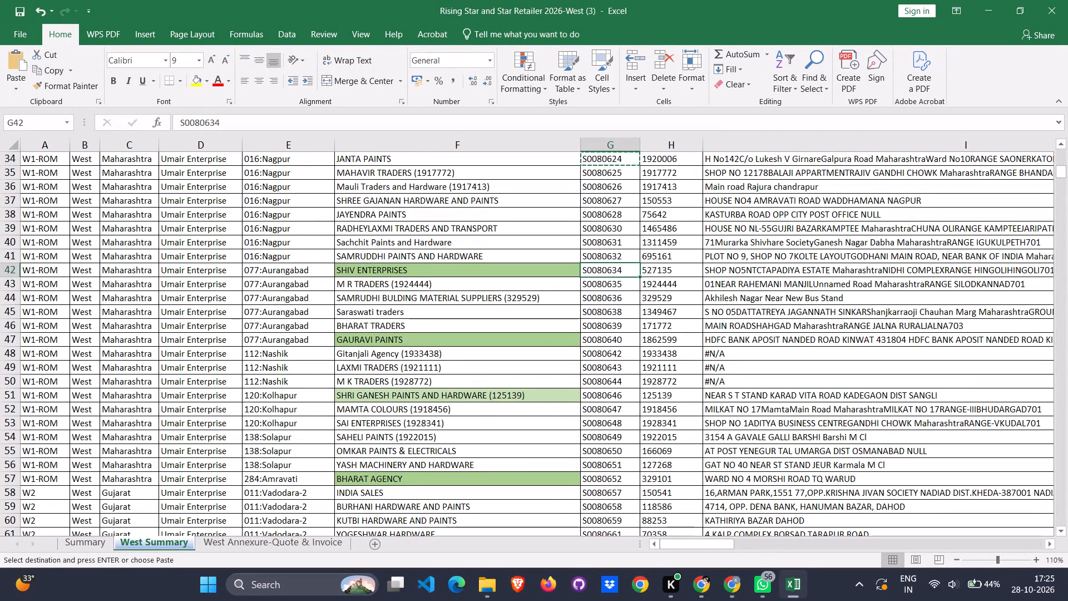
{"action": "key", "text": "ctrl+c"}
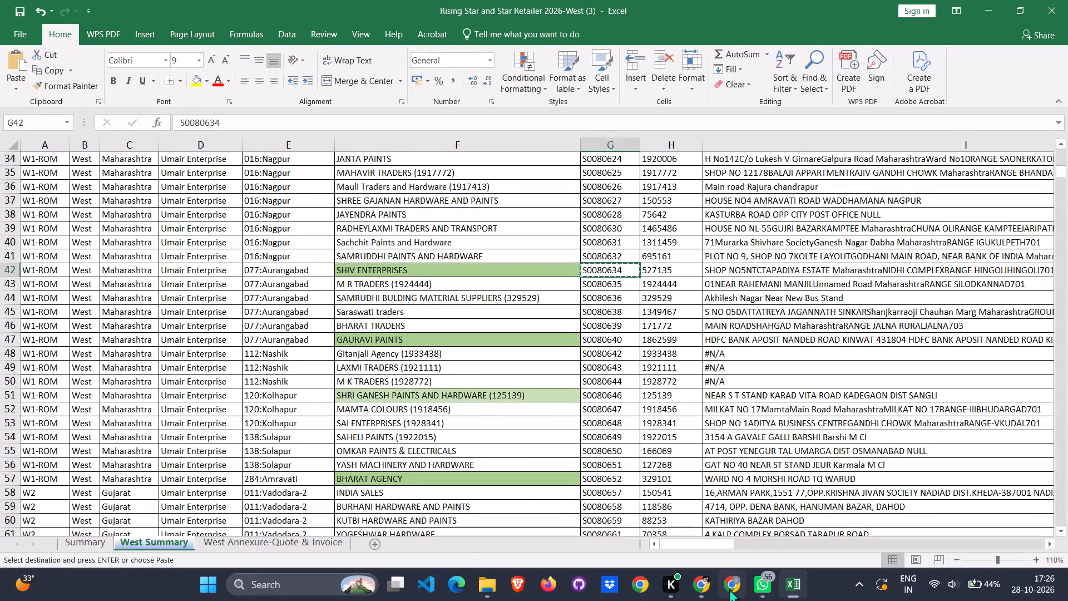
{"action": "left_click", "coordinate": [728, 589]}
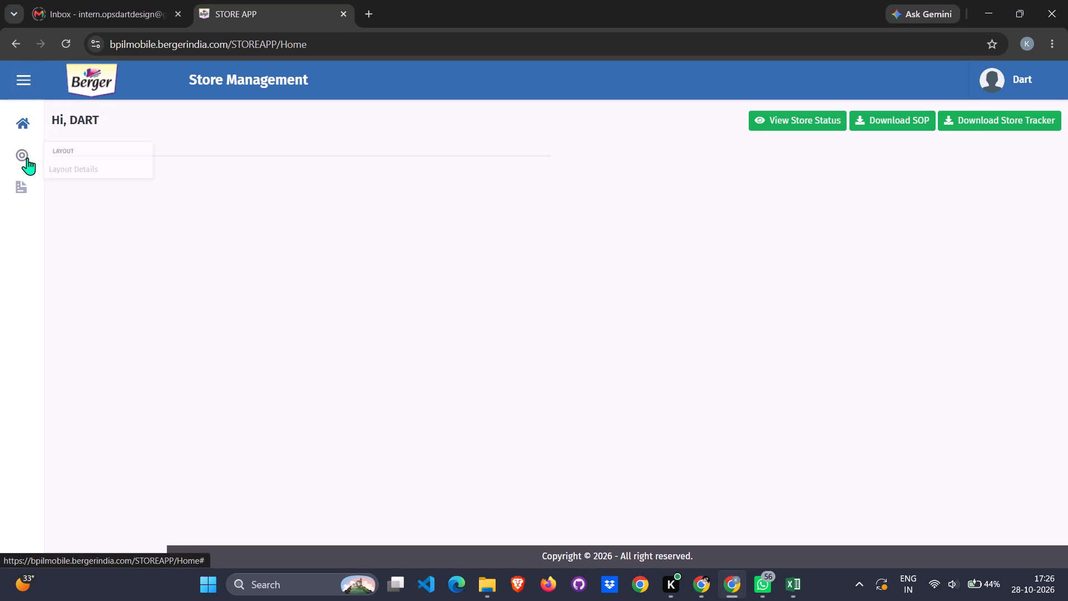
{"action": "left_click", "coordinate": [21, 181]}
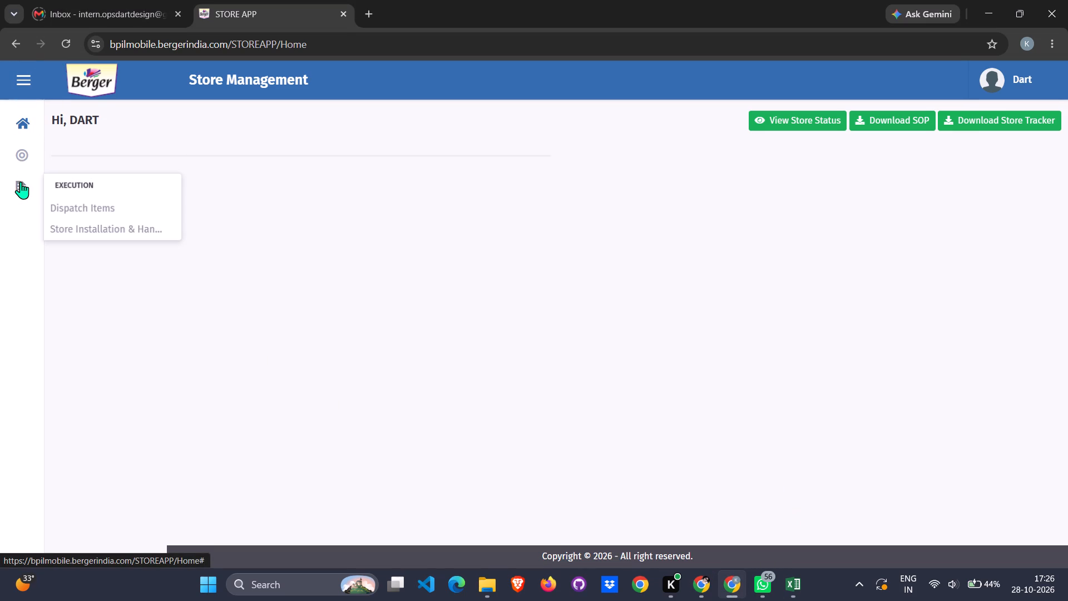
{"action": "left_click", "coordinate": [86, 209]}
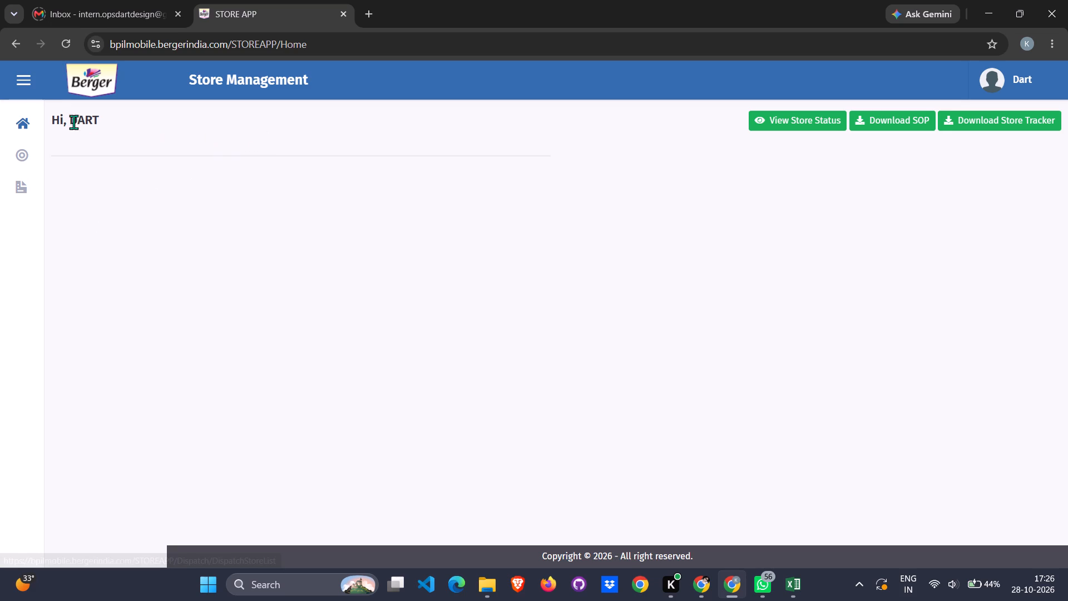
{"action": "left_click", "coordinate": [16, 80]}
{"action": "left_click", "coordinate": [60, 178]}
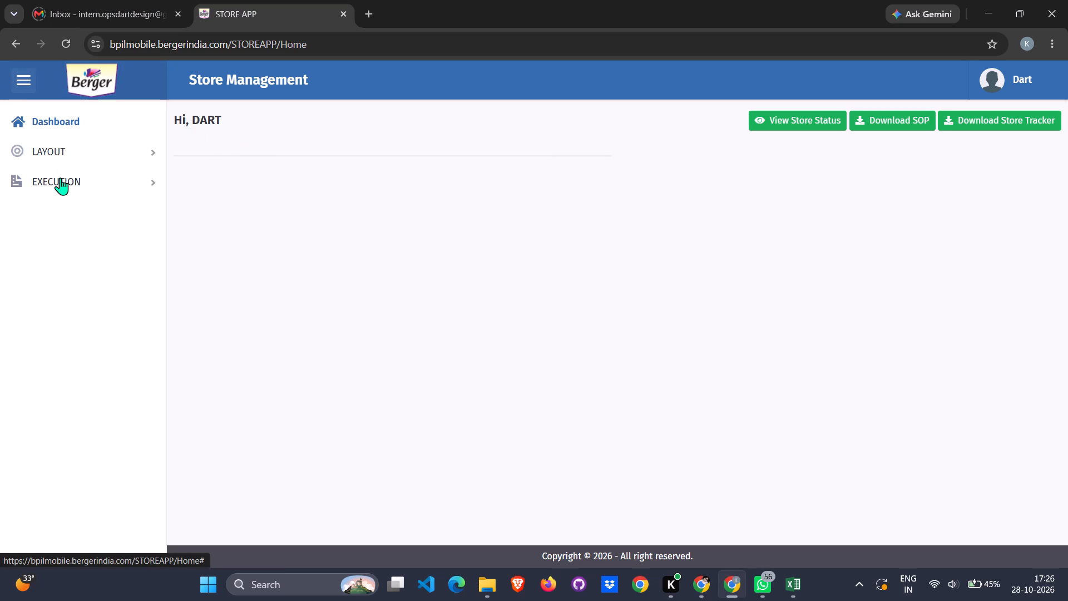
{"action": "left_click", "coordinate": [71, 206]}
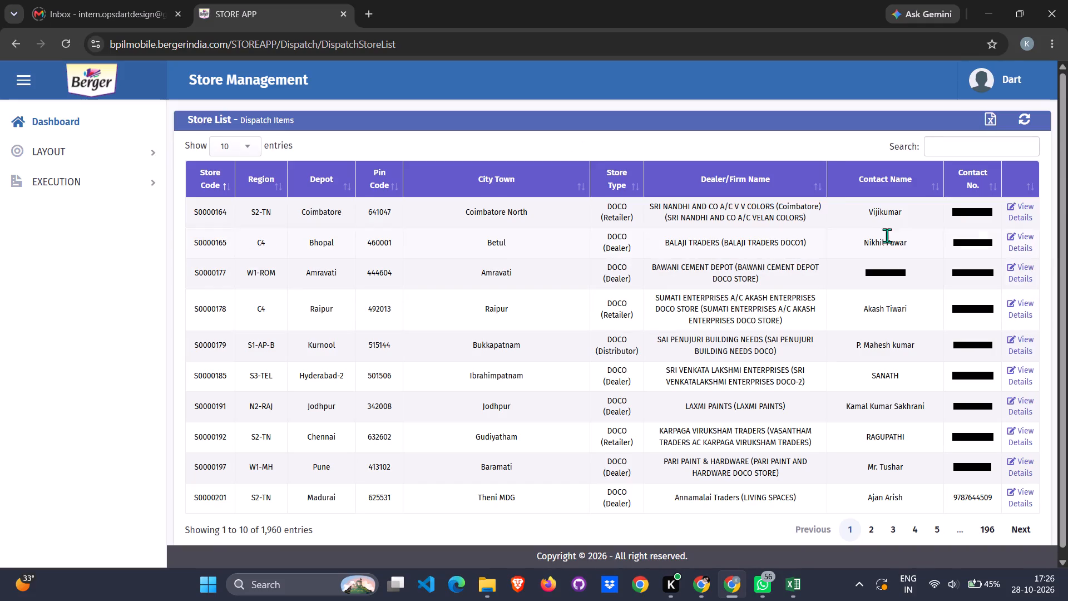
{"action": "left_click", "coordinate": [952, 147]}
{"action": "key", "text": "ctrl+v"}
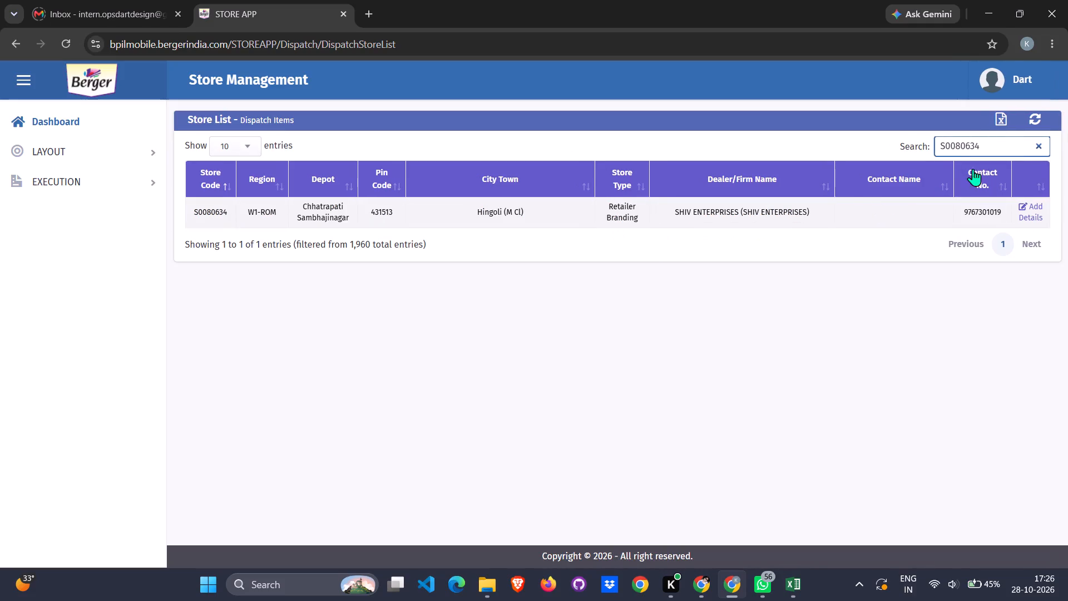
Open the dispatch details of SHIV ENTERPRISES and start a new dispatch entry.
{"action": "left_click", "coordinate": [1035, 220]}
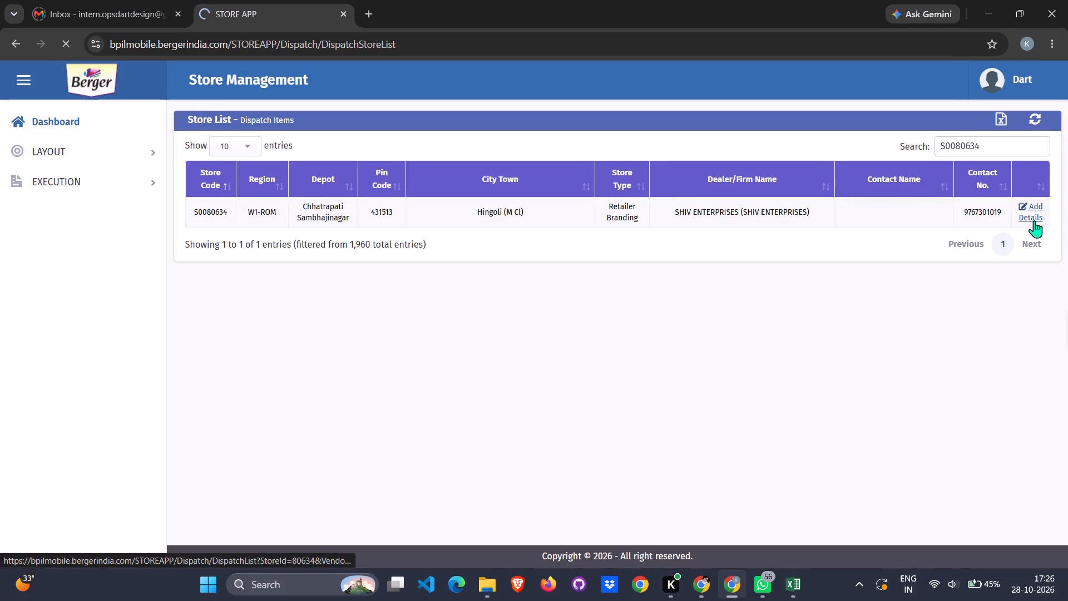
{"action": "left_click", "coordinate": [973, 242]}
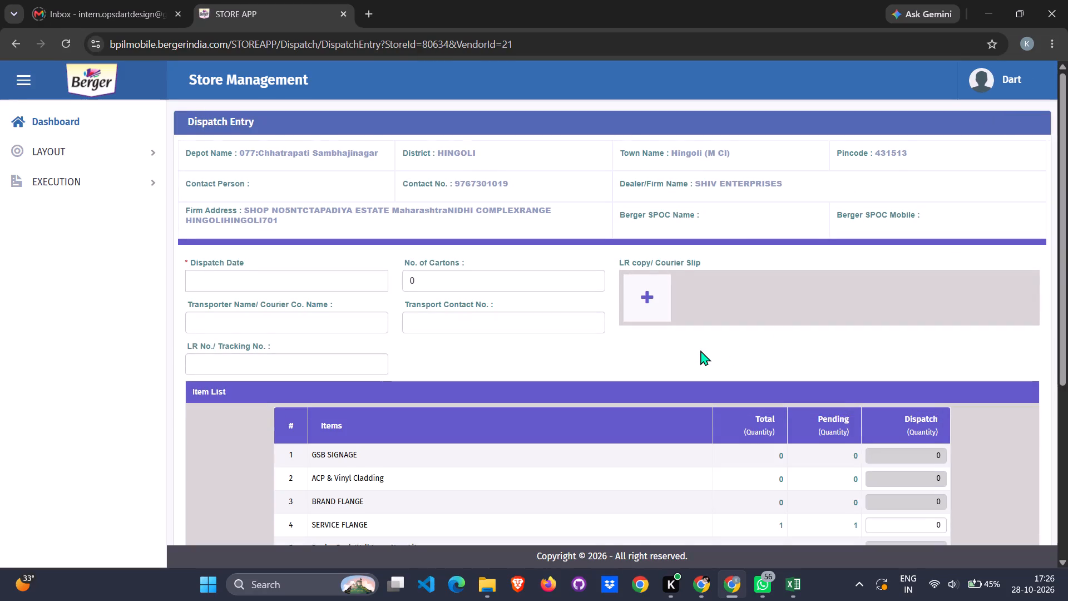
Fill in the suggested transport contact number and set the dispatch date to 27/10/2026.
{"action": "scroll", "coordinate": [700, 350], "scroll_direction": "down", "scroll_amount": 4}
{"action": "left_click", "coordinate": [514, 228]}
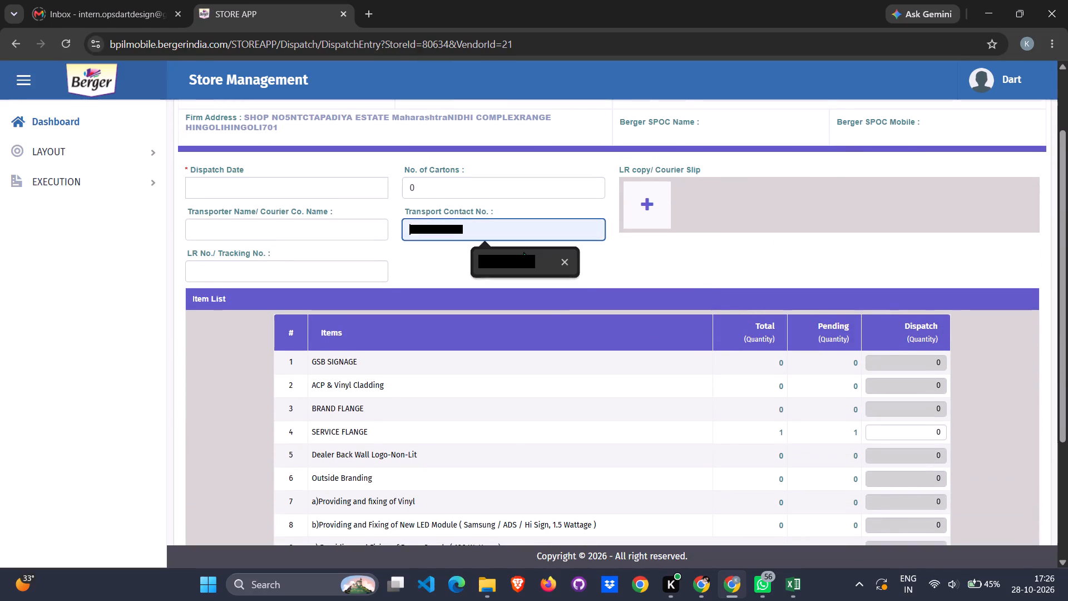
{"action": "left_click", "coordinate": [523, 252]}
{"action": "scroll", "coordinate": [558, 325], "scroll_direction": "down", "scroll_amount": 7}
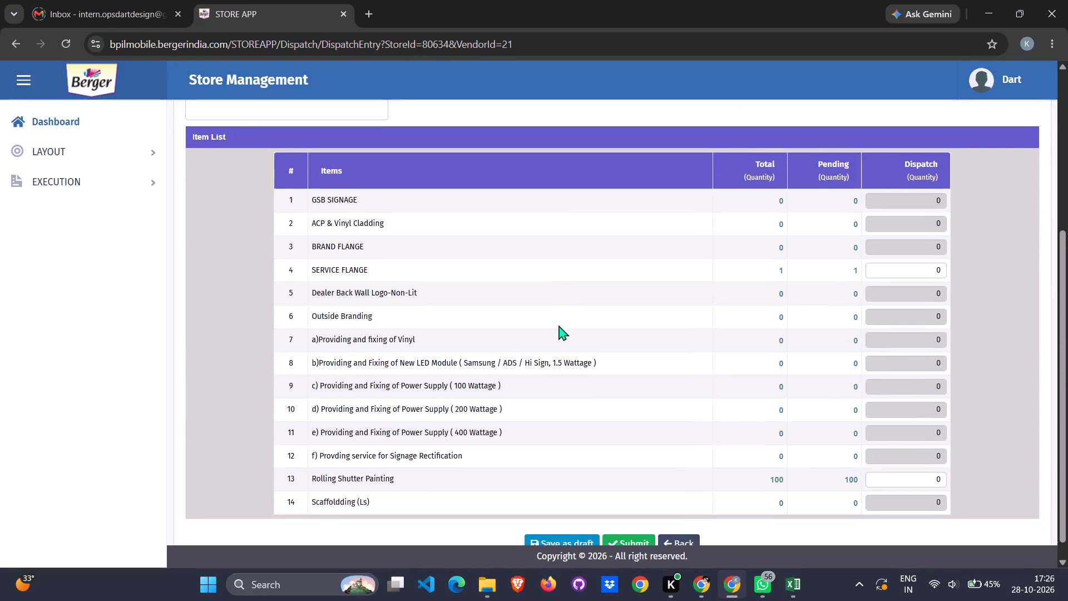
{"action": "scroll", "coordinate": [563, 318], "scroll_direction": "up", "scroll_amount": 9}
{"action": "left_click", "coordinate": [250, 235]}
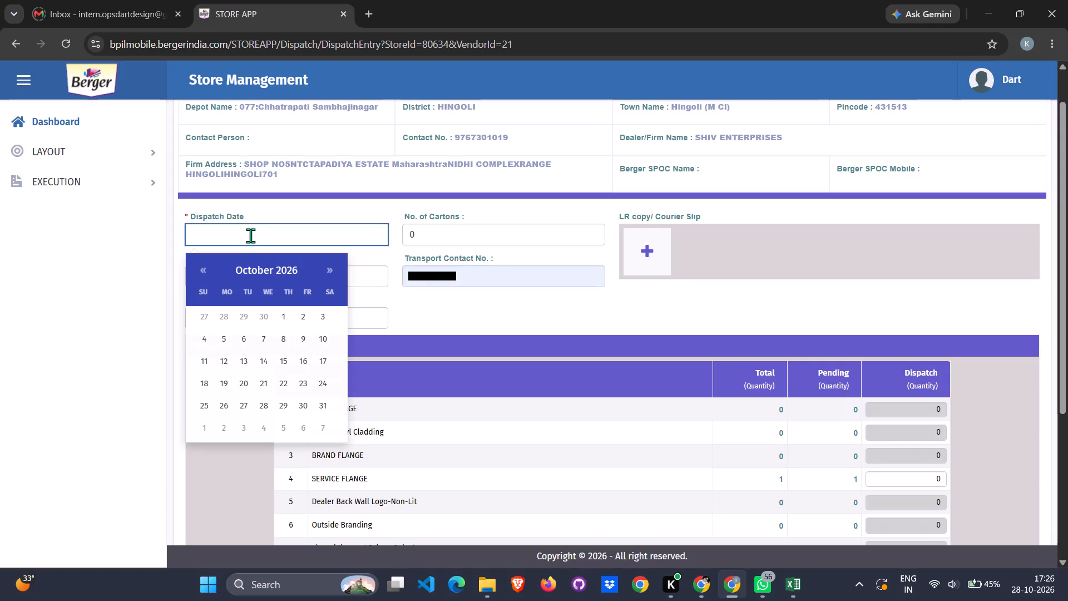
{"action": "left_click", "coordinate": [238, 408]}
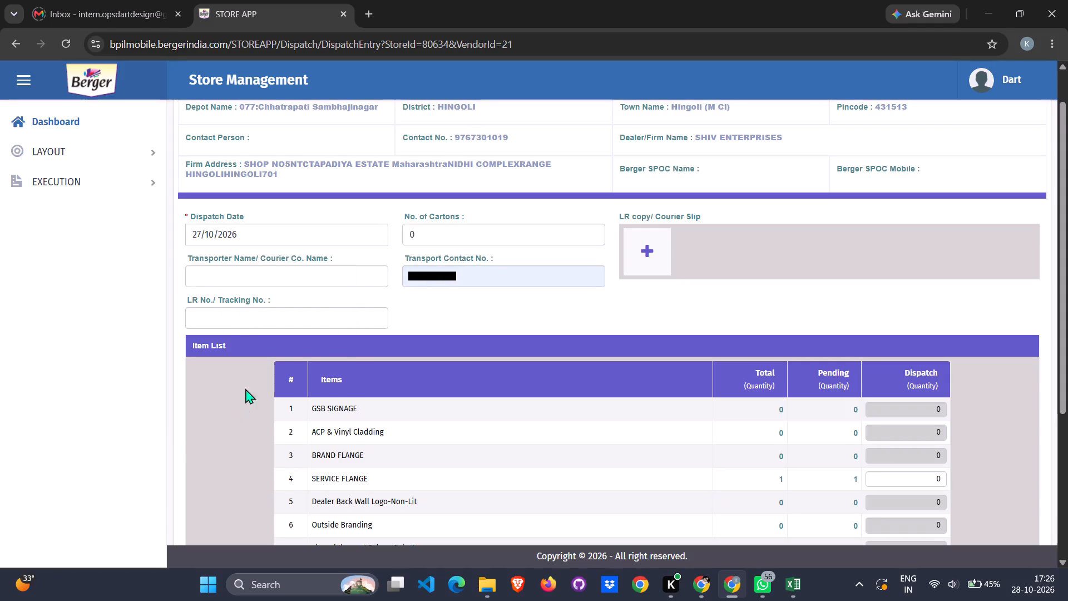
Set the dispatch quantities to 1 for SERVICE FLANGE and 100 for Rolling Shutter Painting.
{"action": "scroll", "coordinate": [404, 302], "scroll_direction": "down", "scroll_amount": 9}
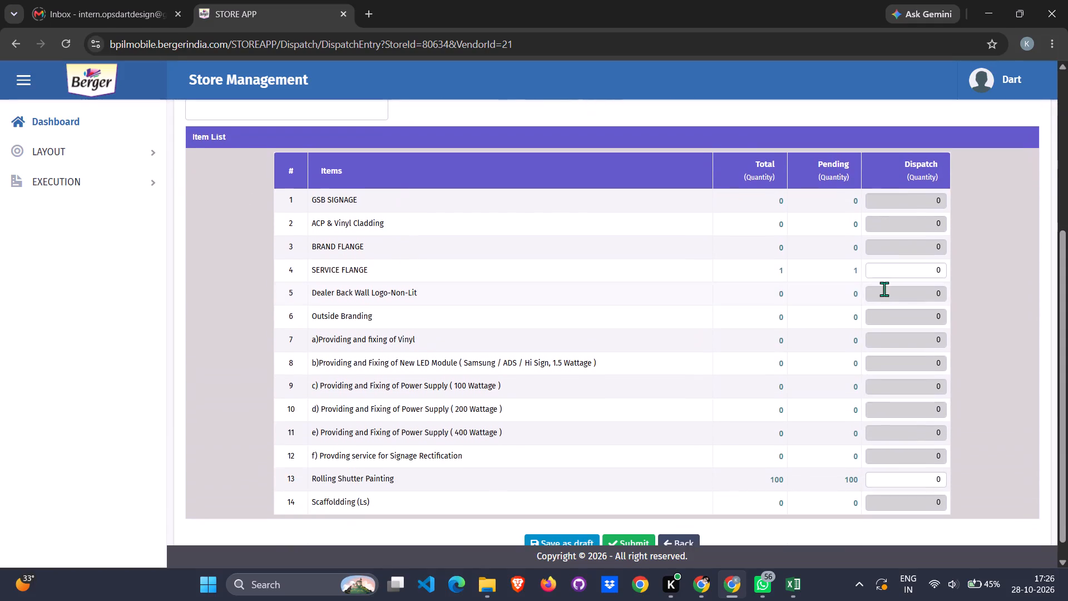
{"action": "double_click", "coordinate": [941, 272]}
{"action": "key", "text": "1"}
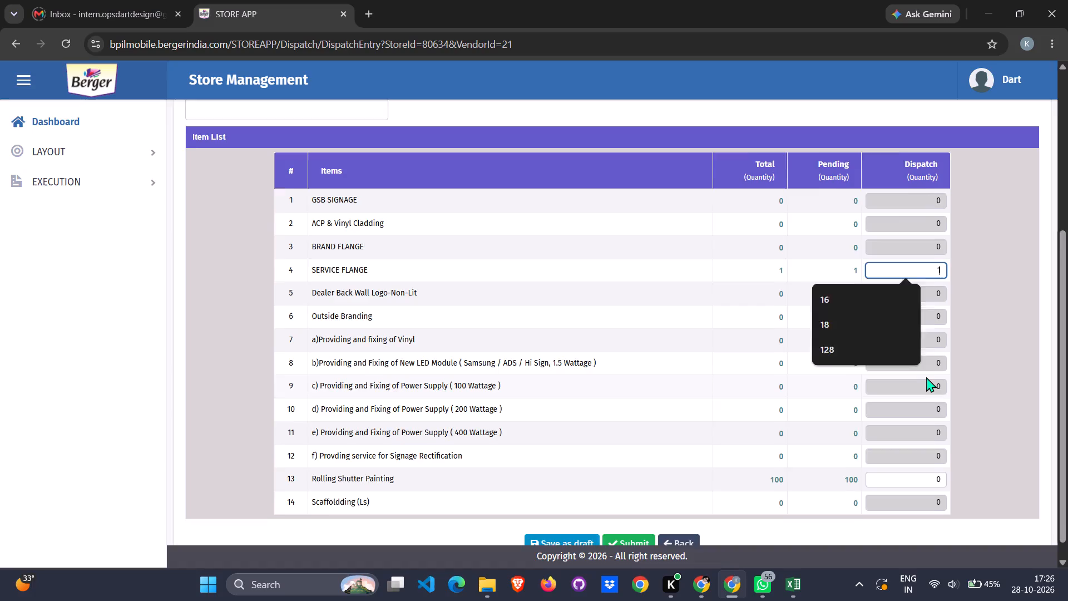
{"action": "scroll", "coordinate": [926, 377], "scroll_direction": "down", "scroll_amount": 3}
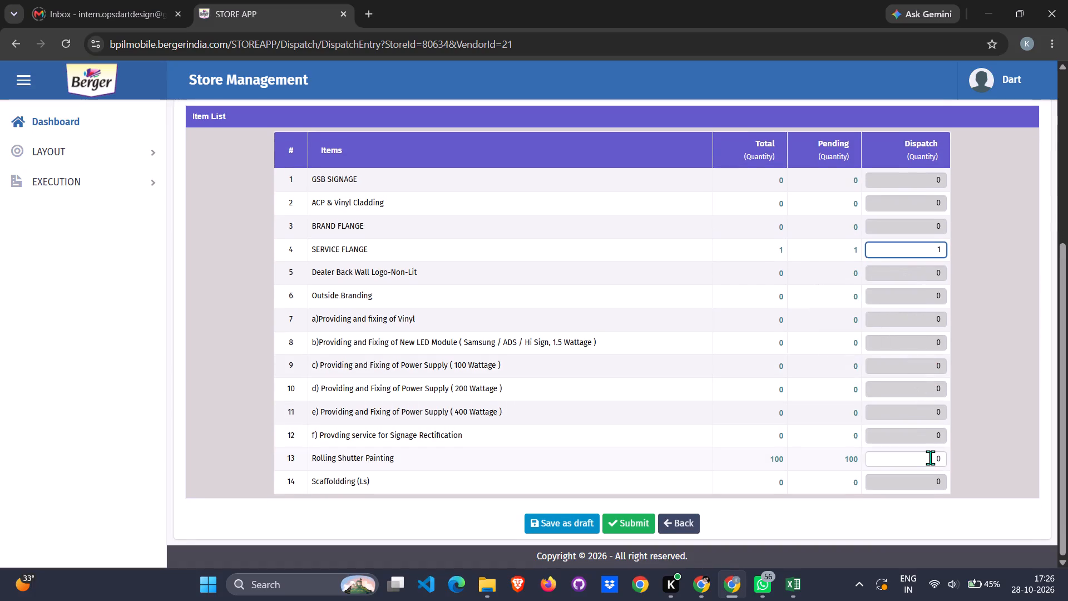
{"action": "double_click", "coordinate": [930, 457]}
{"action": "type", "text": "100"}
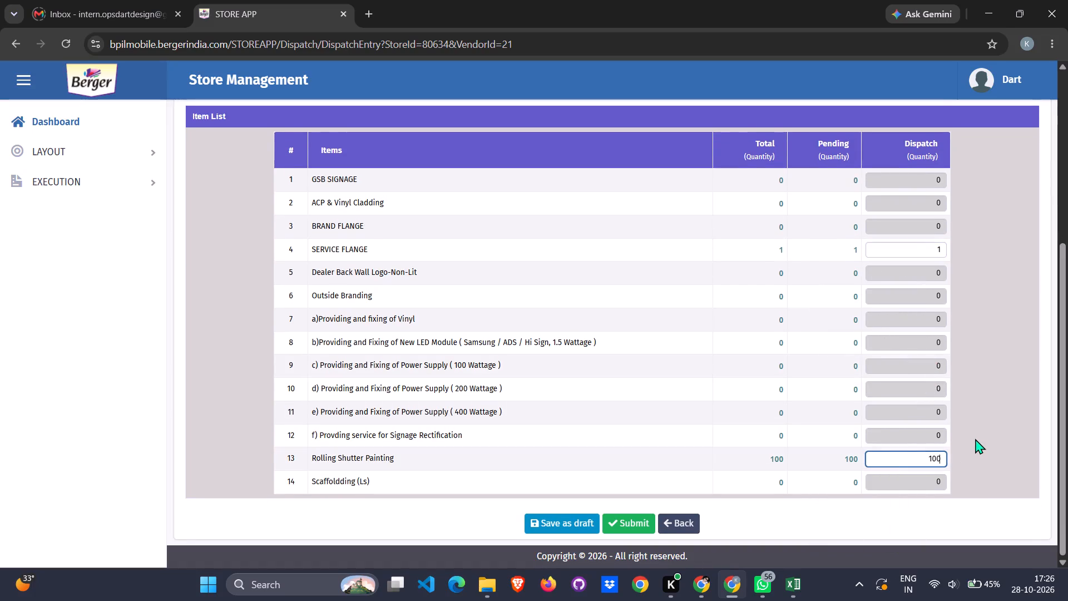
Review the SHIV ENTERPRISES dispatch entry and submit it.
{"action": "scroll", "coordinate": [950, 342], "scroll_direction": "up", "scroll_amount": 15}
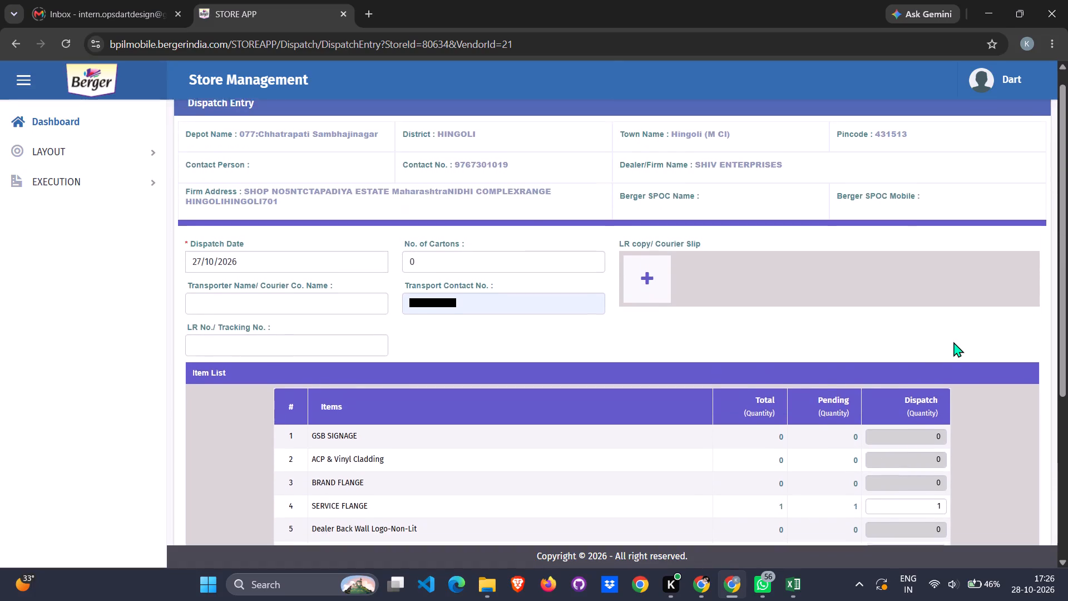
{"action": "scroll", "coordinate": [953, 342], "scroll_direction": "up", "scroll_amount": 1}
{"action": "scroll", "coordinate": [953, 342], "scroll_direction": "down", "scroll_amount": 12}
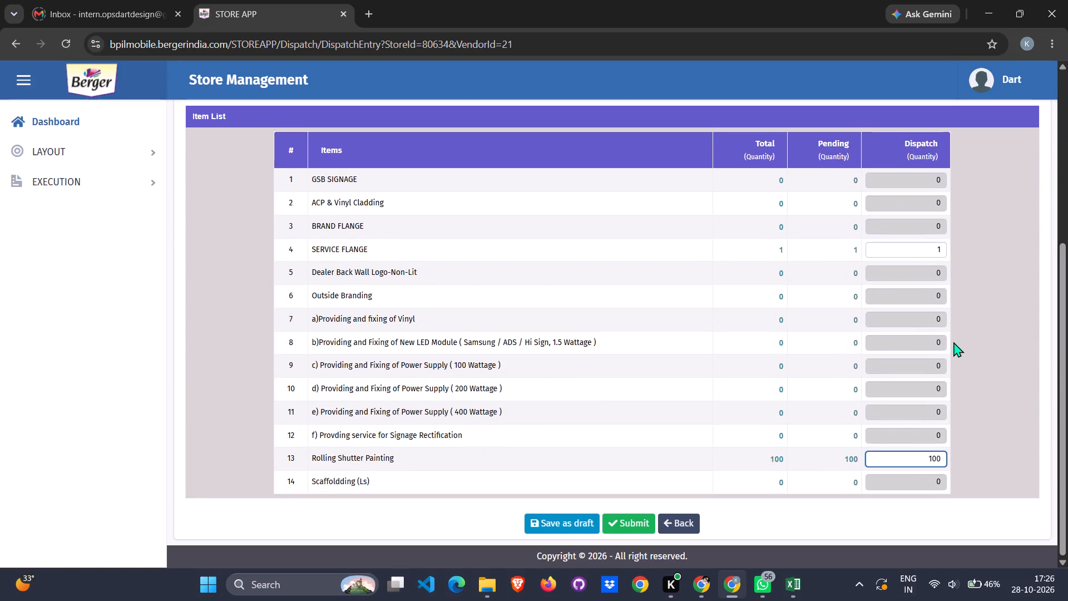
{"action": "scroll", "coordinate": [953, 342], "scroll_direction": "up", "scroll_amount": 17}
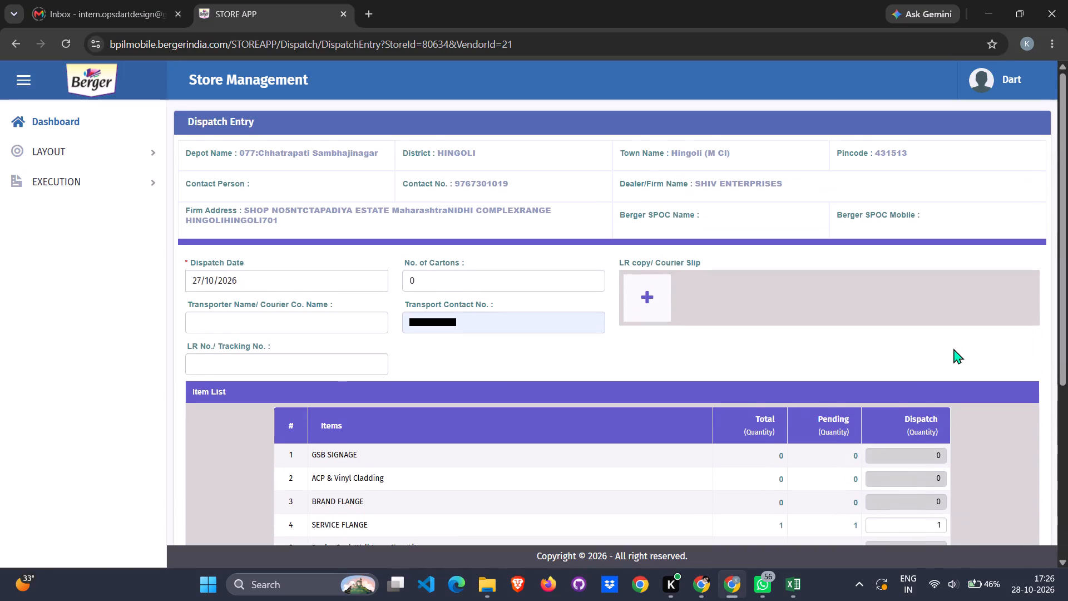
{"action": "scroll", "coordinate": [953, 348], "scroll_direction": "down", "scroll_amount": 7}
{"action": "scroll", "coordinate": [953, 348], "scroll_direction": "down", "scroll_amount": 14}
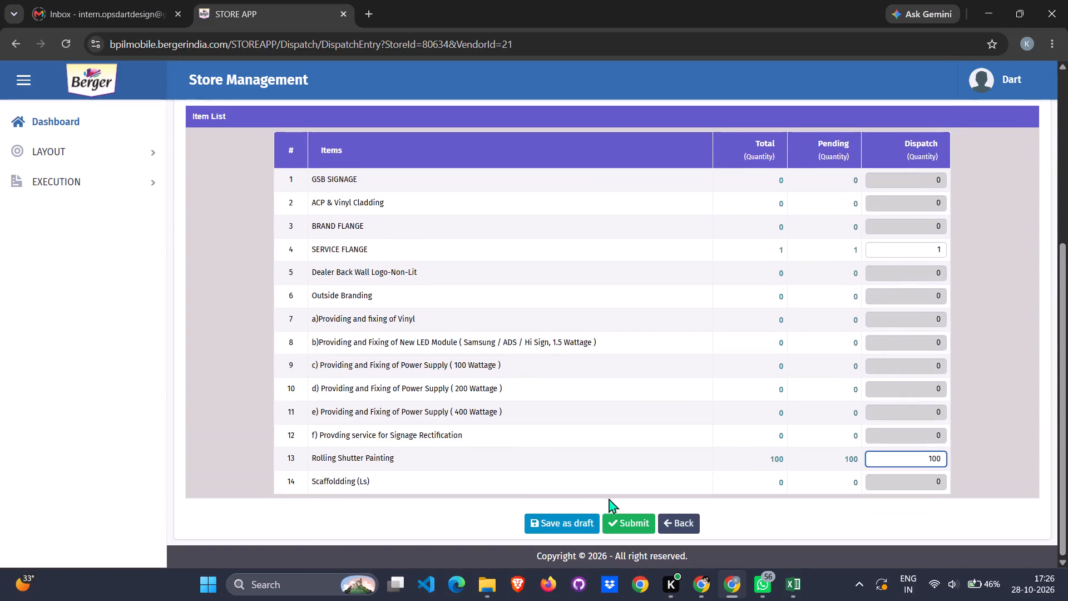
{"action": "left_click", "coordinate": [624, 519]}
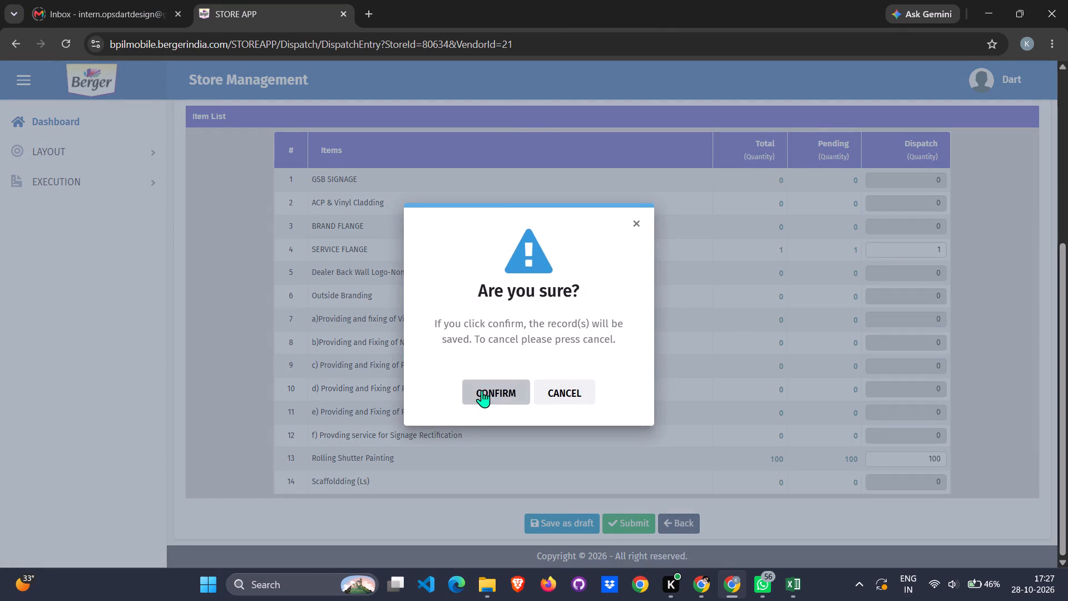
{"action": "left_click", "coordinate": [482, 390]}
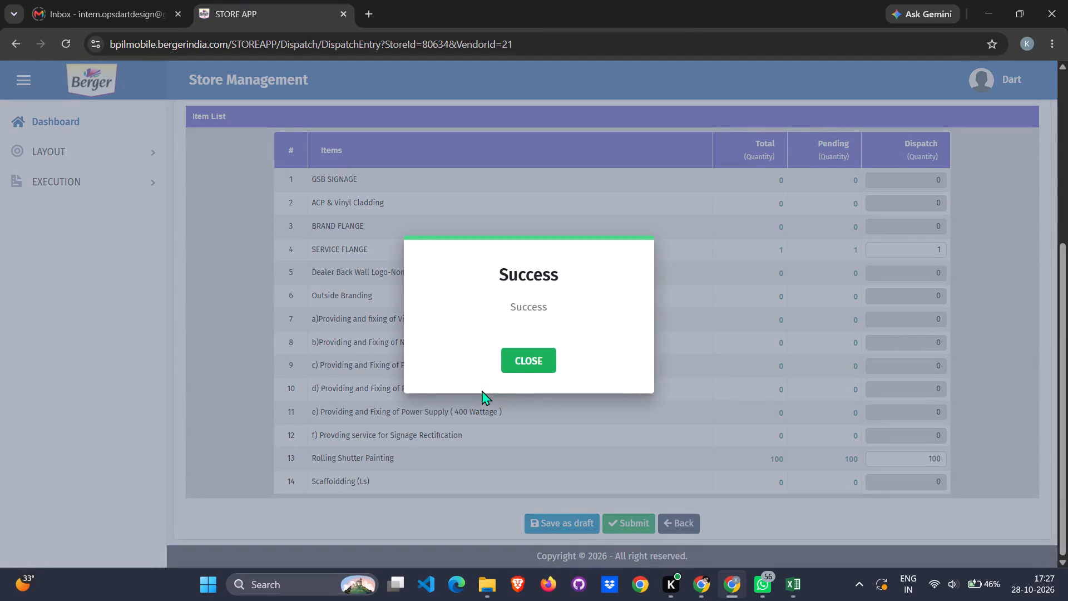
{"action": "left_click", "coordinate": [540, 363]}
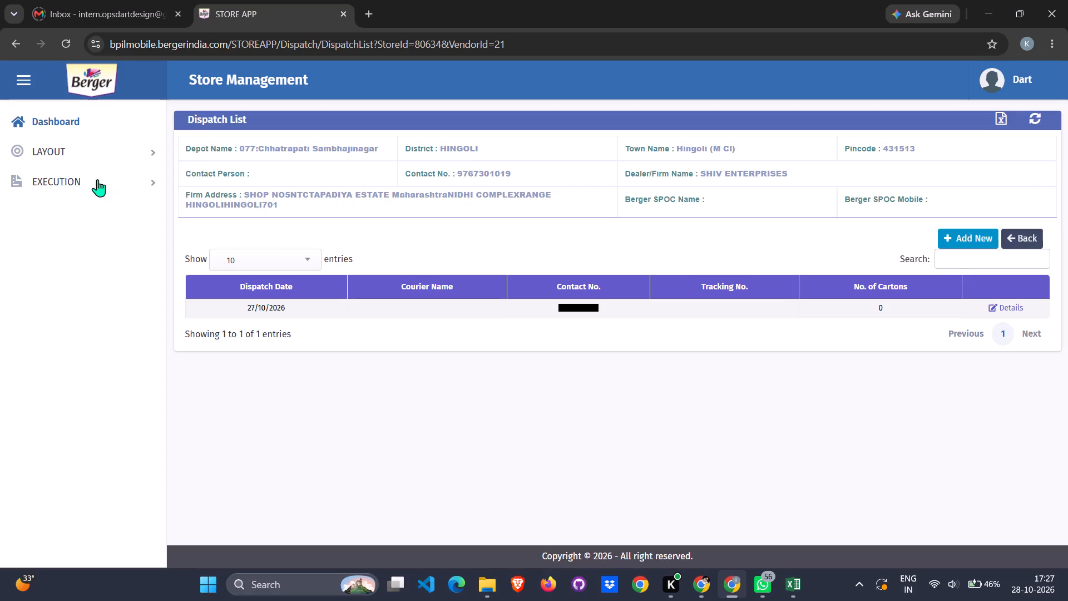
Copy the GAURAVI PAINTS store code S0080640 from the West Summary sheet and search the Dispatch Items store list for it.
{"action": "left_click", "coordinate": [59, 181]}
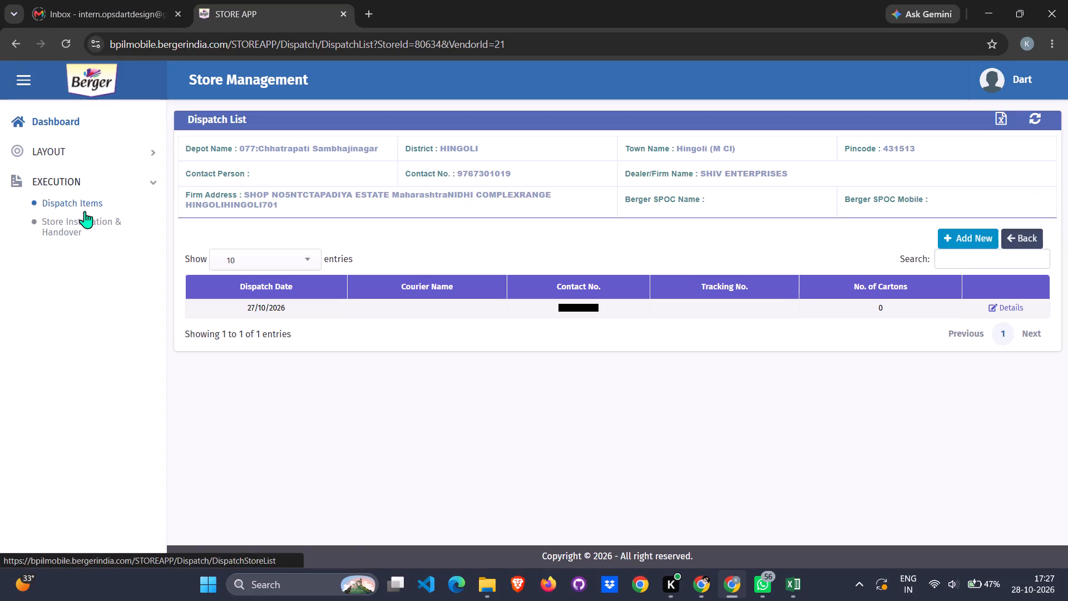
{"action": "left_click", "coordinate": [74, 202]}
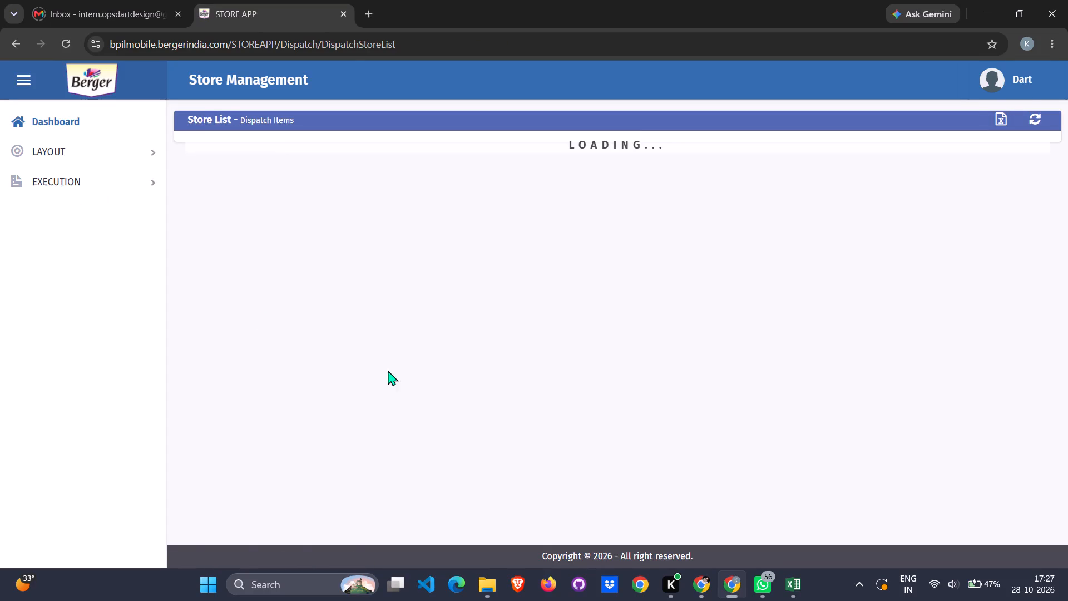
{"action": "left_click", "coordinate": [773, 530]}
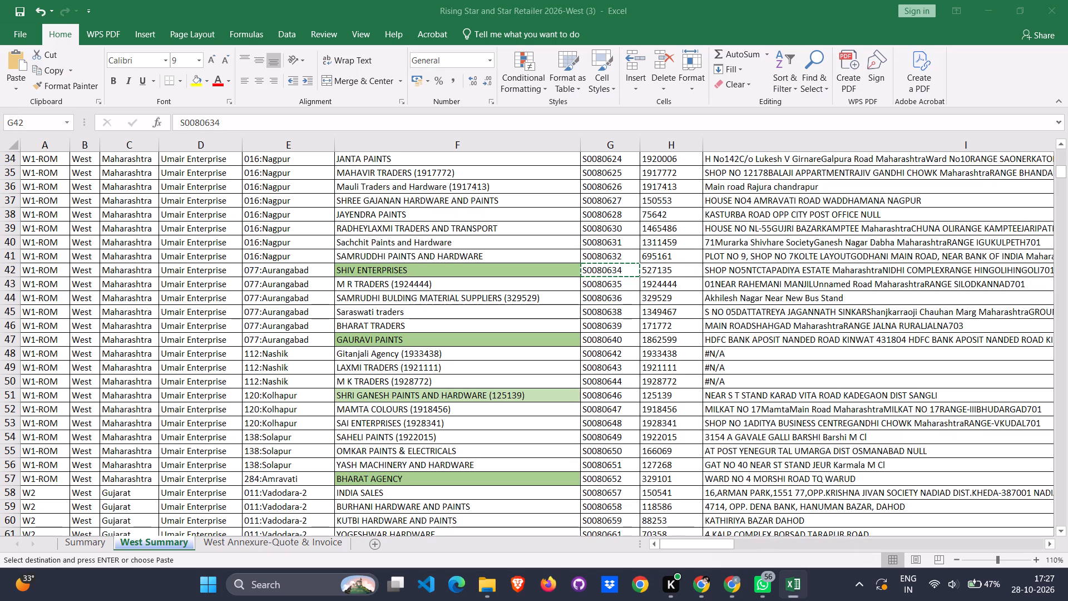
{"action": "left_click", "coordinate": [602, 342]}
{"action": "key", "text": "ctrl+c"}
{"action": "key", "text": "alt+Tab"}
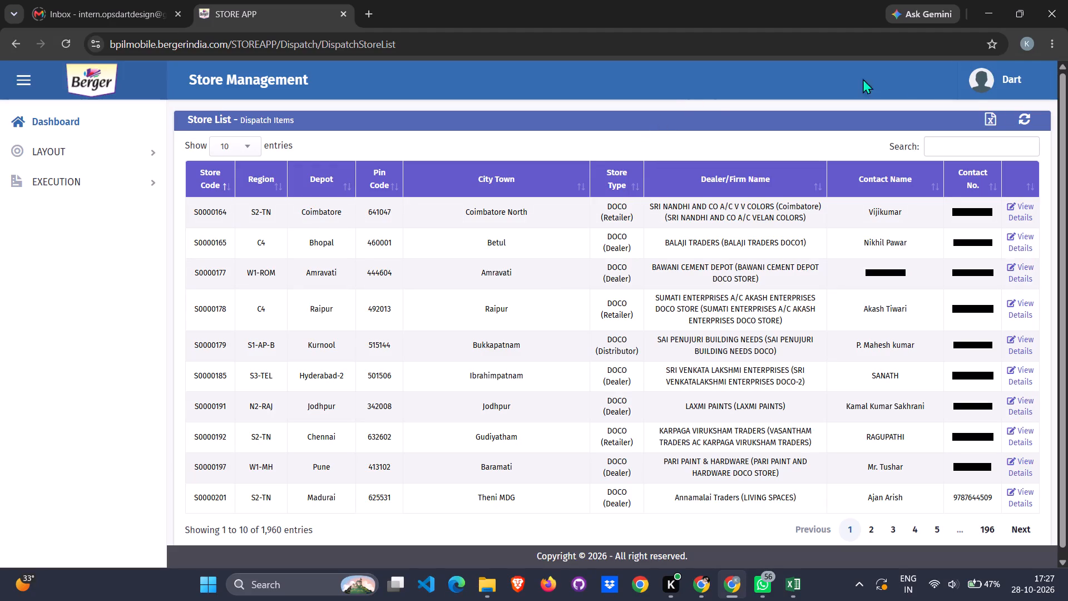
{"action": "left_click", "coordinate": [960, 145]}
{"action": "key", "text": "ctrl+v"}
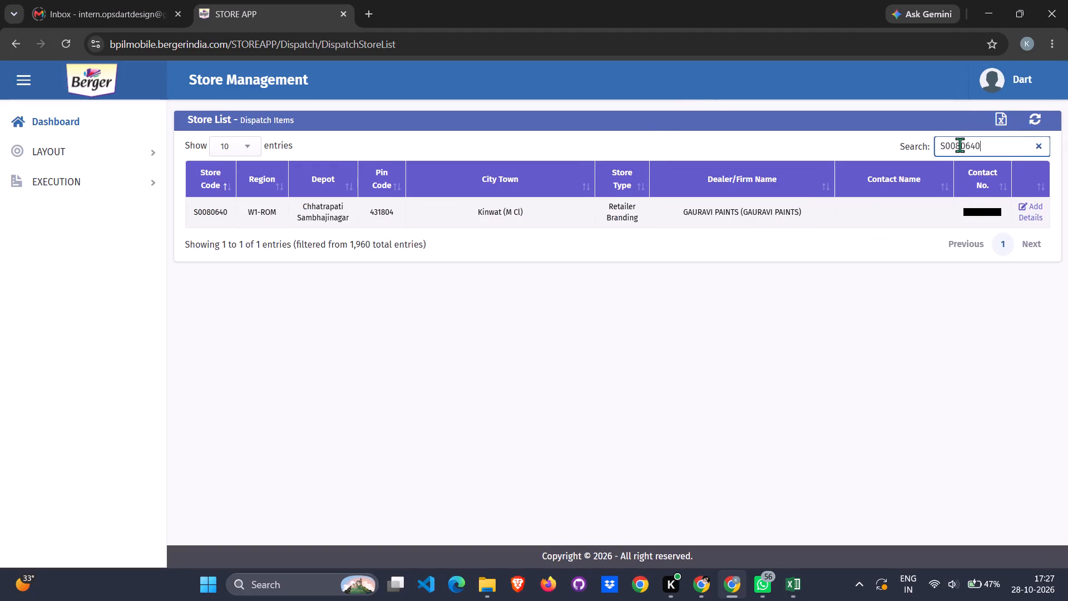
Start a new dispatch entry for GAURAVI PAINTS with the dispatch date 27/10/2026.
{"action": "left_click", "coordinate": [1032, 219]}
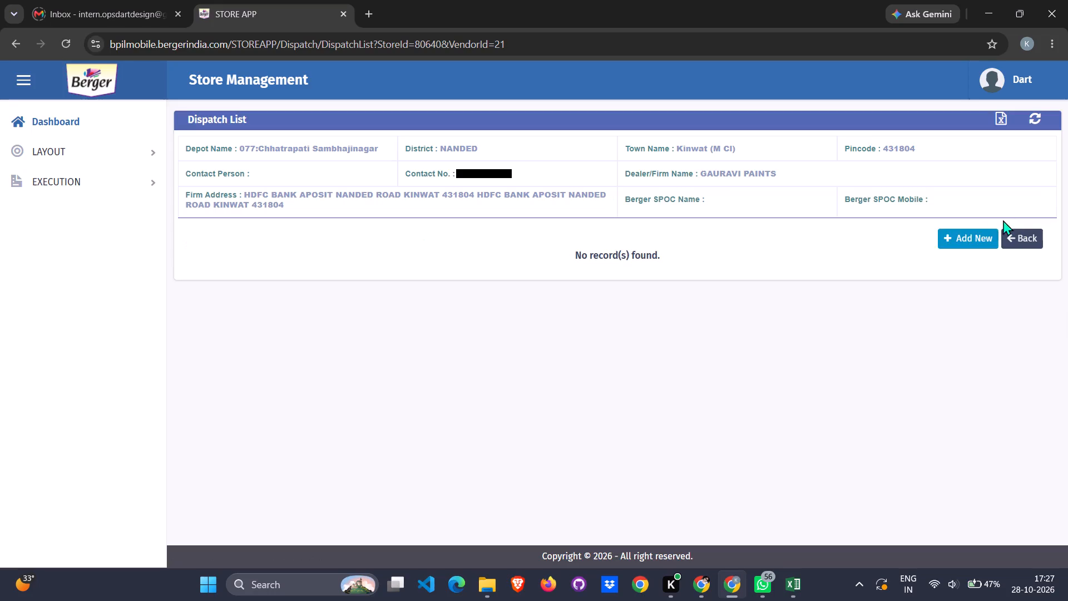
{"action": "left_click", "coordinate": [982, 235]}
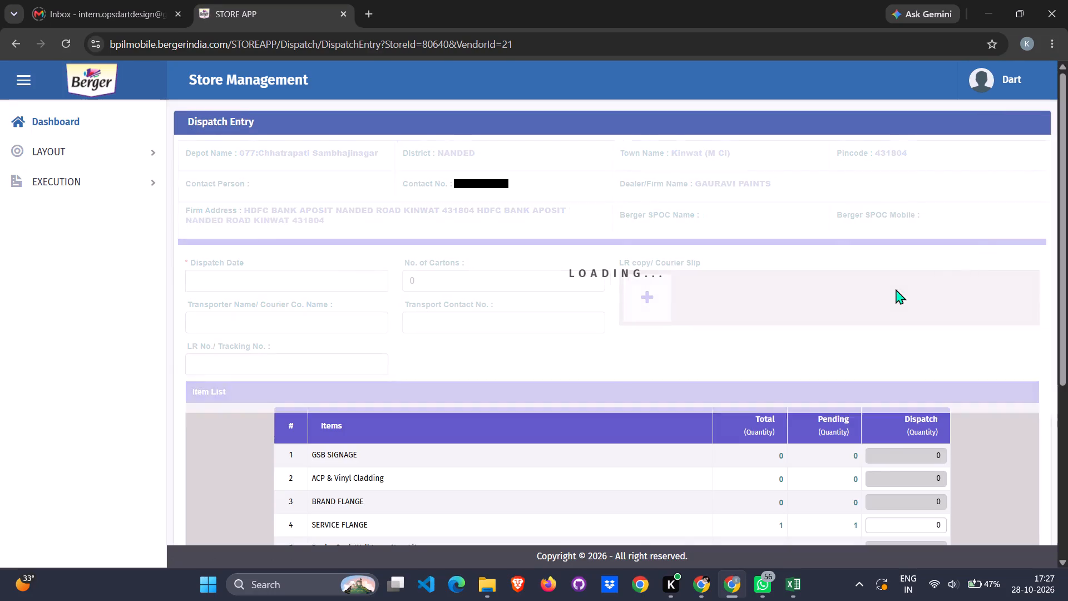
{"action": "left_click", "coordinate": [304, 283]}
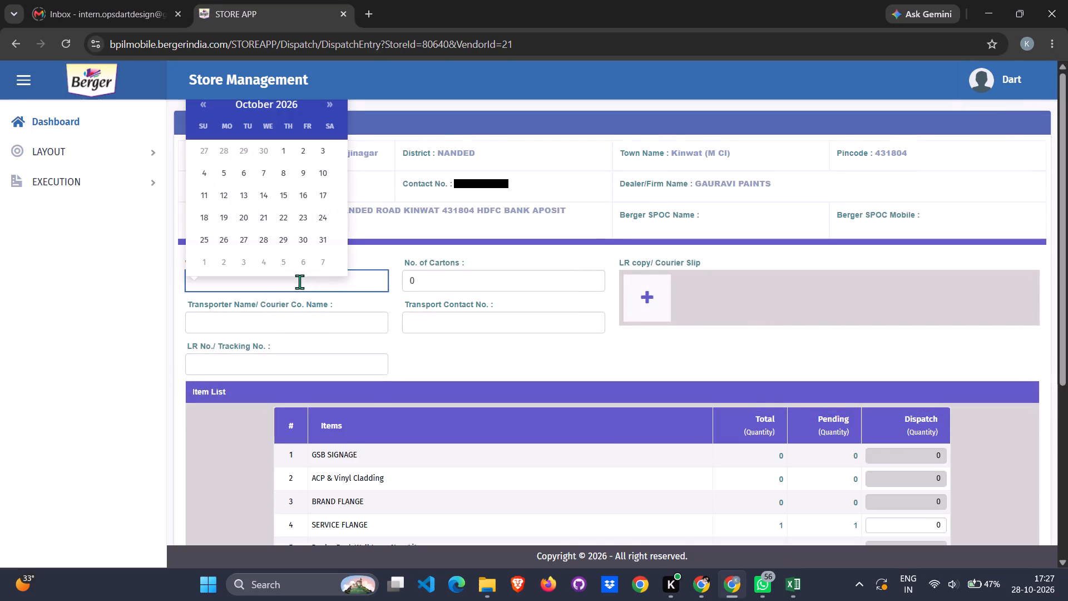
{"action": "left_click", "coordinate": [247, 237]}
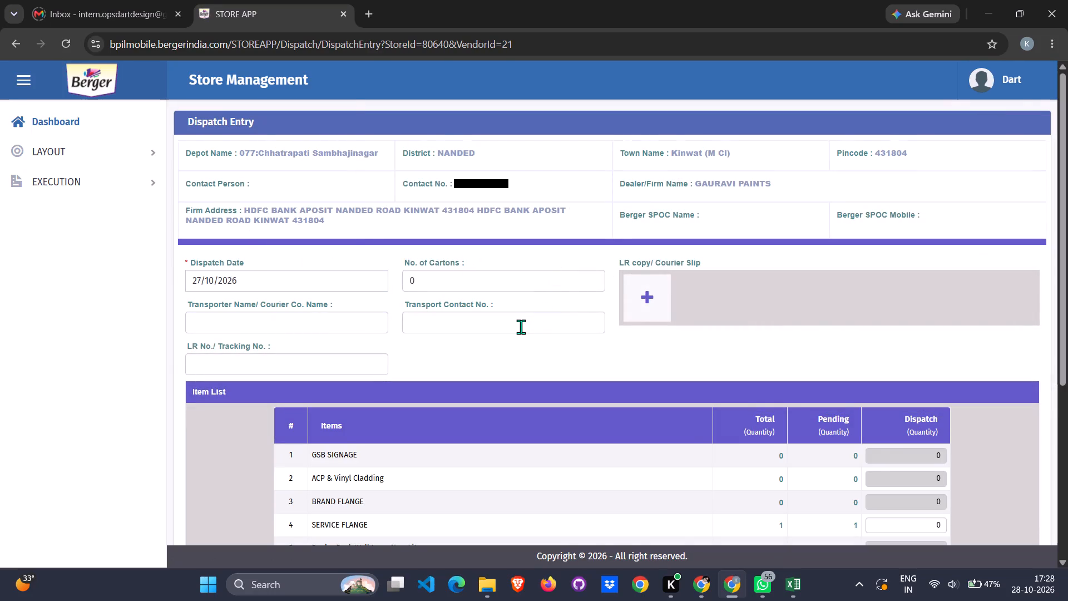
Set the GAURAVI PAINTS dispatch quantities to 1 for SERVICE FLANGE and 75 for Rolling Shutter Painting.
{"action": "scroll", "coordinate": [521, 327], "scroll_direction": "down", "scroll_amount": 15}
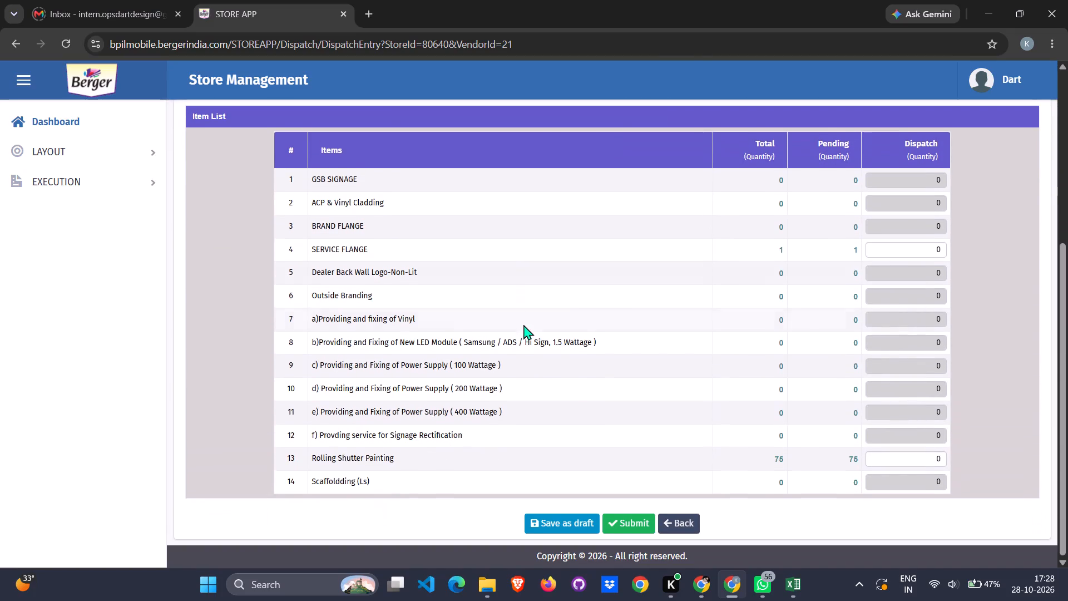
{"action": "double_click", "coordinate": [903, 254]}
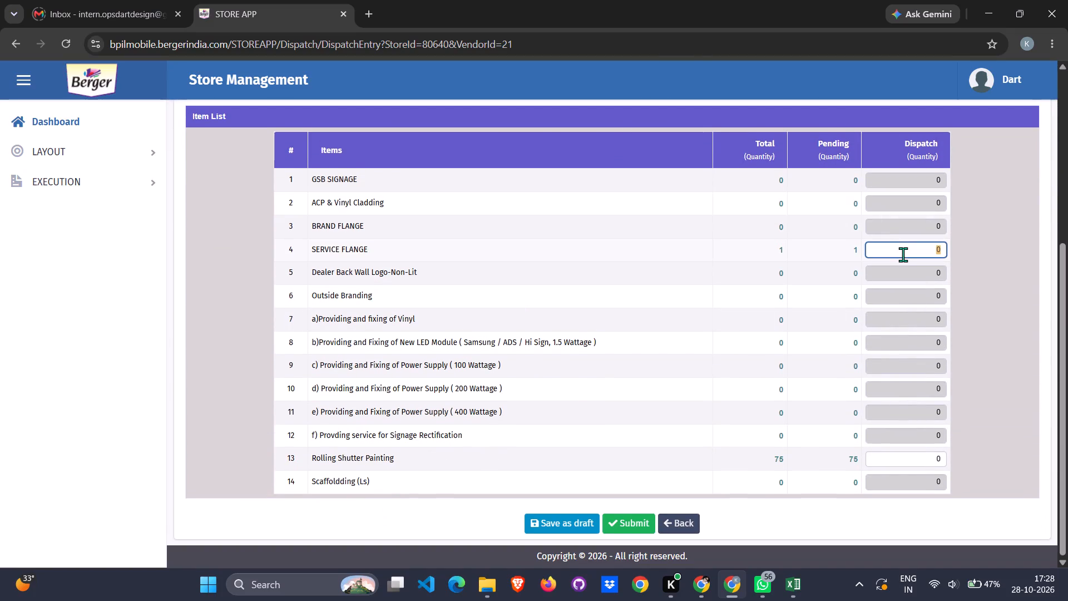
{"action": "key", "text": "1"}
{"action": "double_click", "coordinate": [934, 464]}
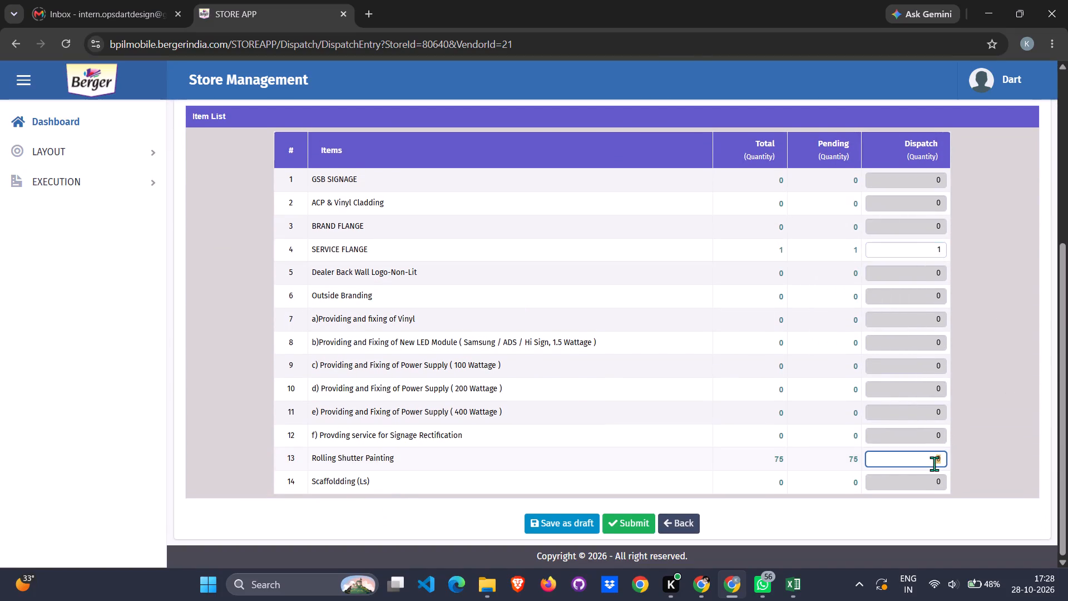
{"action": "type", "text": "75"}
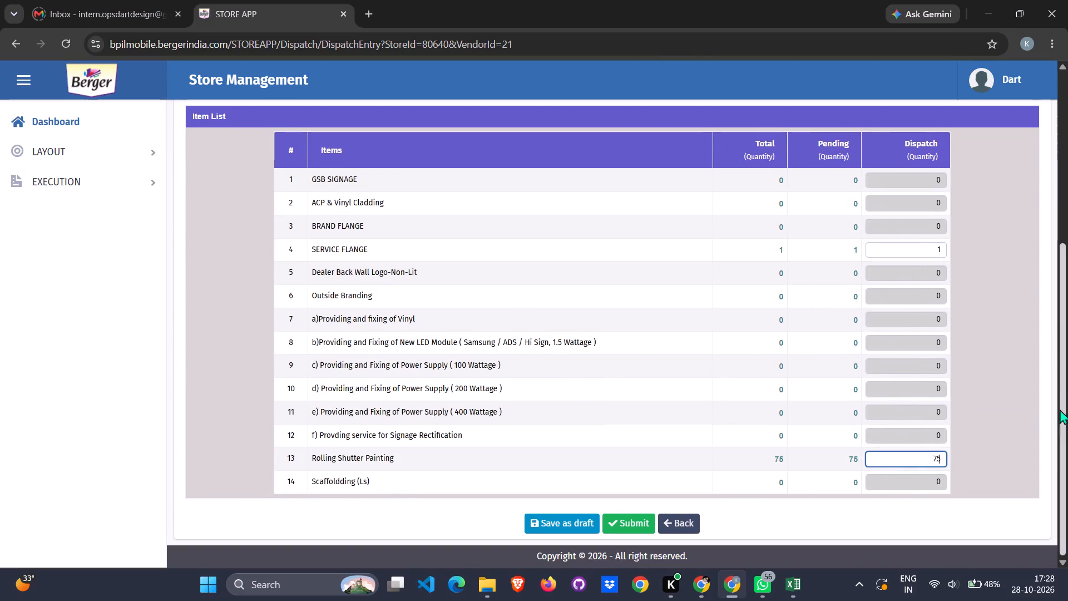
{"action": "left_click", "coordinate": [1010, 402]}
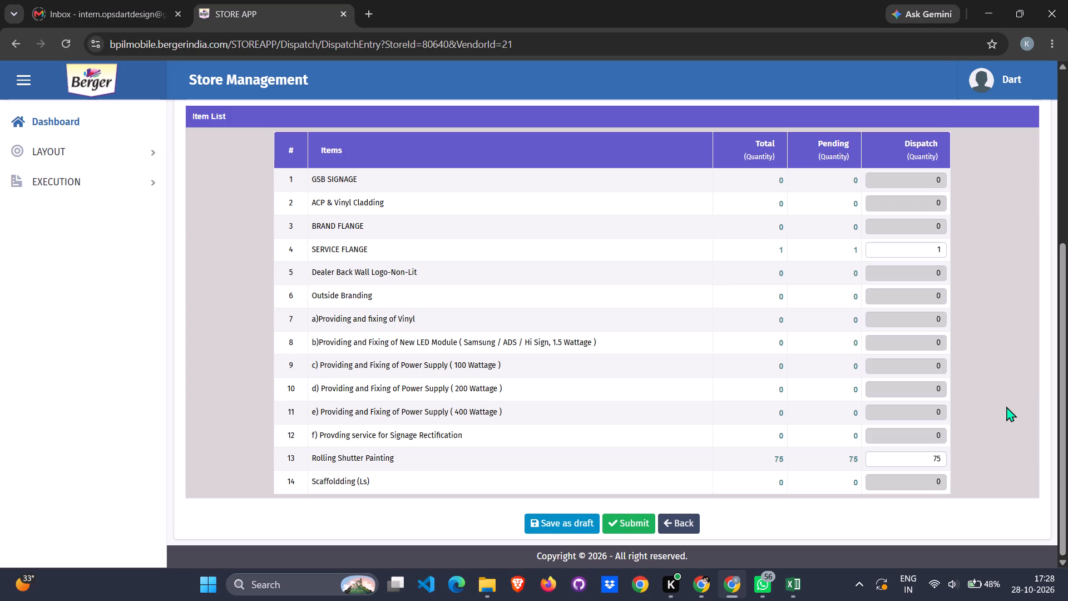
Check the GAURAVI PAINTS dispatch entry and fill in the suggested transport contact number.
{"action": "scroll", "coordinate": [1007, 406], "scroll_direction": "up", "scroll_amount": 3}
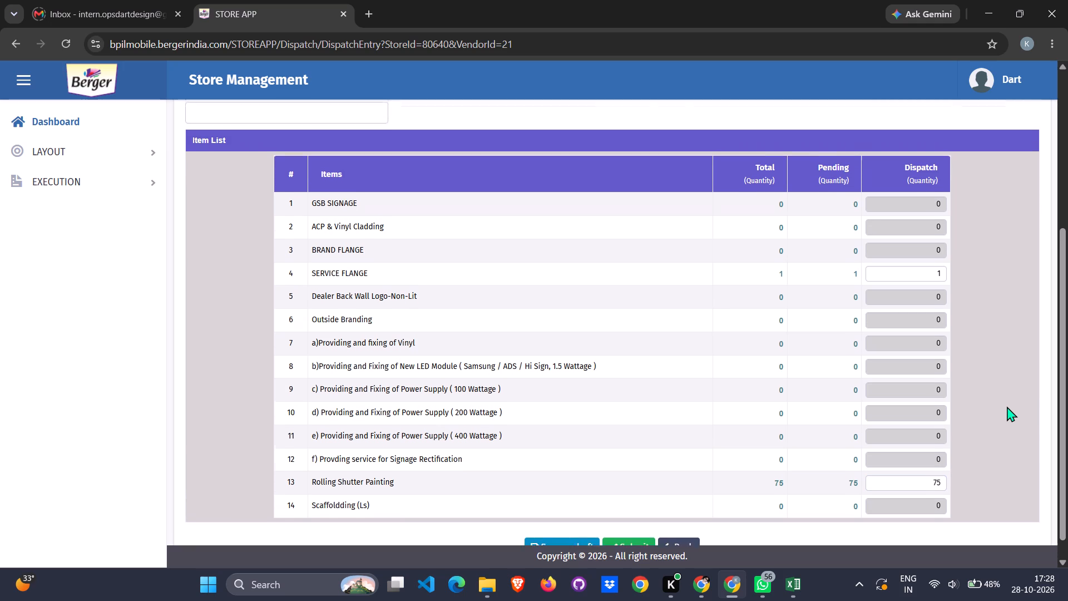
{"action": "scroll", "coordinate": [1007, 406], "scroll_direction": "down", "scroll_amount": 3}
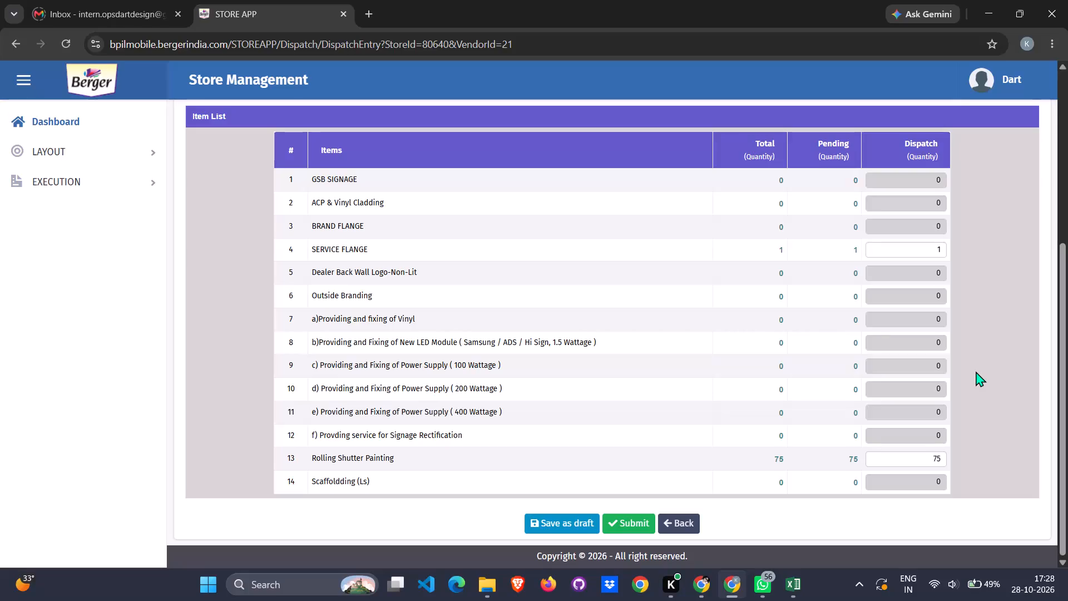
{"action": "scroll", "coordinate": [867, 343], "scroll_direction": "up", "scroll_amount": 3}
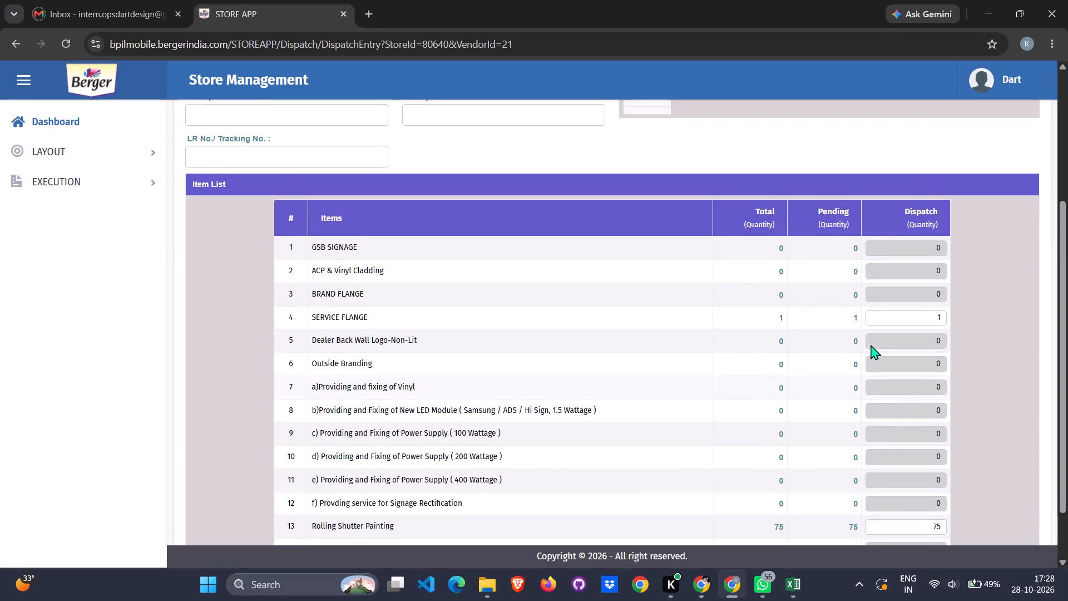
{"action": "scroll", "coordinate": [871, 344], "scroll_direction": "up", "scroll_amount": 6}
{"action": "scroll", "coordinate": [871, 344], "scroll_direction": "down", "scroll_amount": 5}
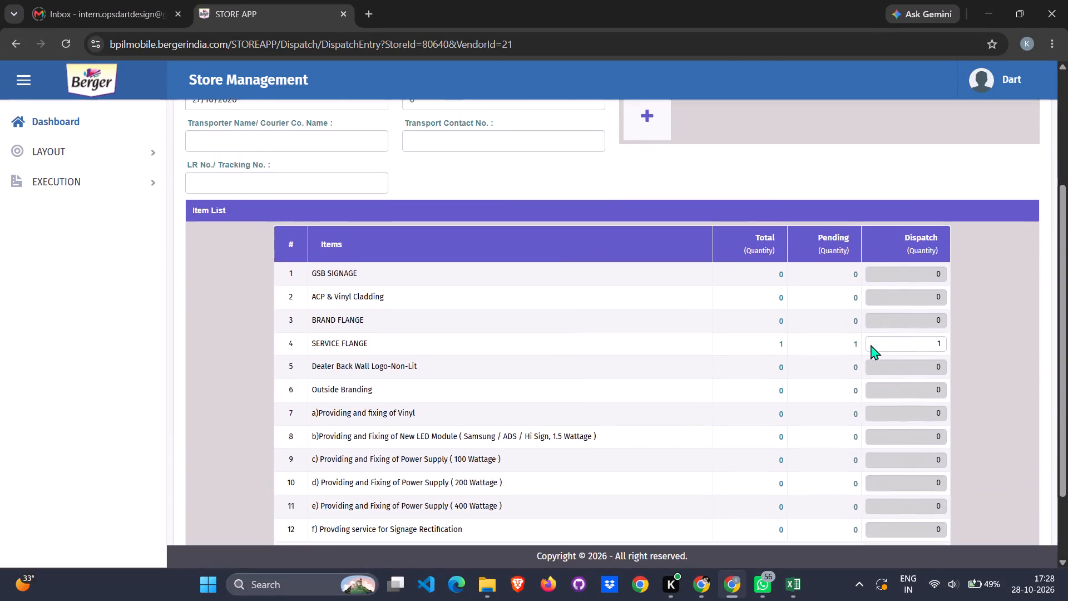
{"action": "scroll", "coordinate": [847, 381], "scroll_direction": "up", "scroll_amount": 6}
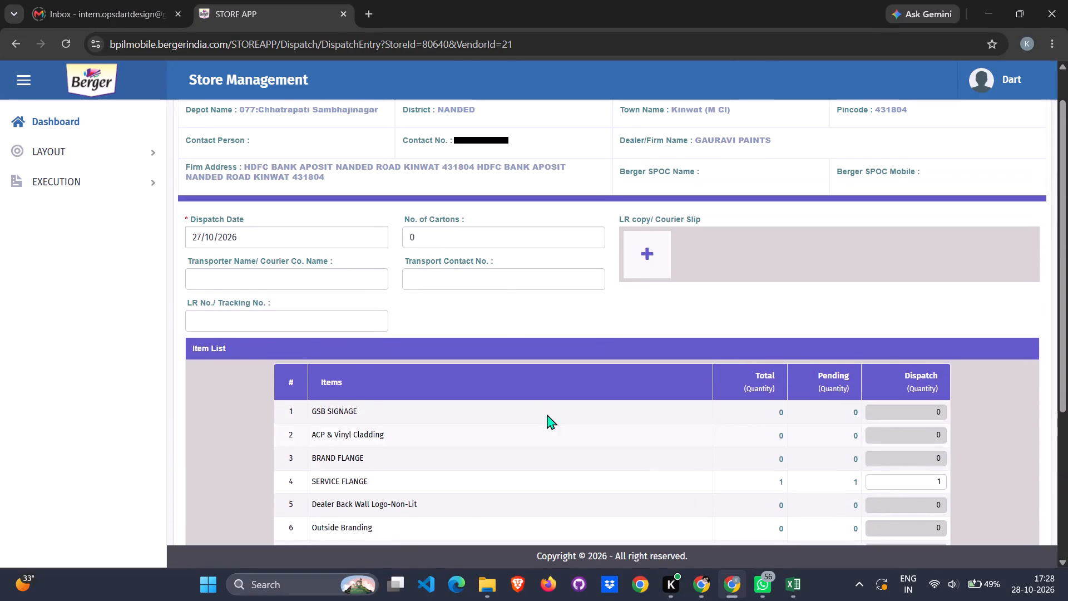
{"action": "left_click", "coordinate": [489, 282]}
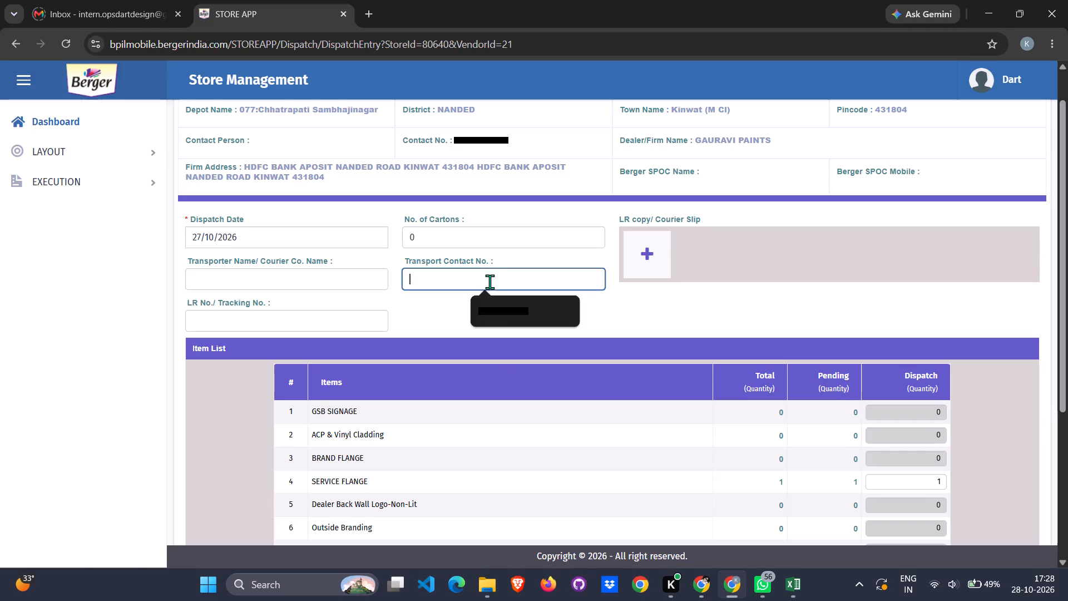
{"action": "left_click", "coordinate": [506, 311]}
Review the item quantities in the GAURAVI PAINTS dispatch entry and submit it.
{"action": "scroll", "coordinate": [655, 322], "scroll_direction": "down", "scroll_amount": 5}
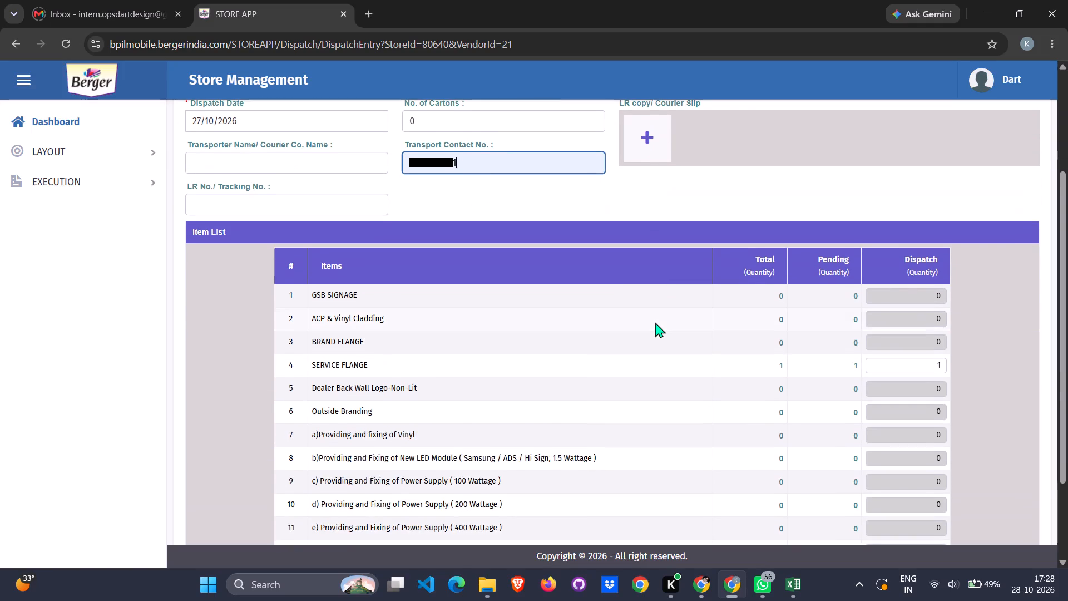
{"action": "scroll", "coordinate": [655, 322], "scroll_direction": "down", "scroll_amount": 11}
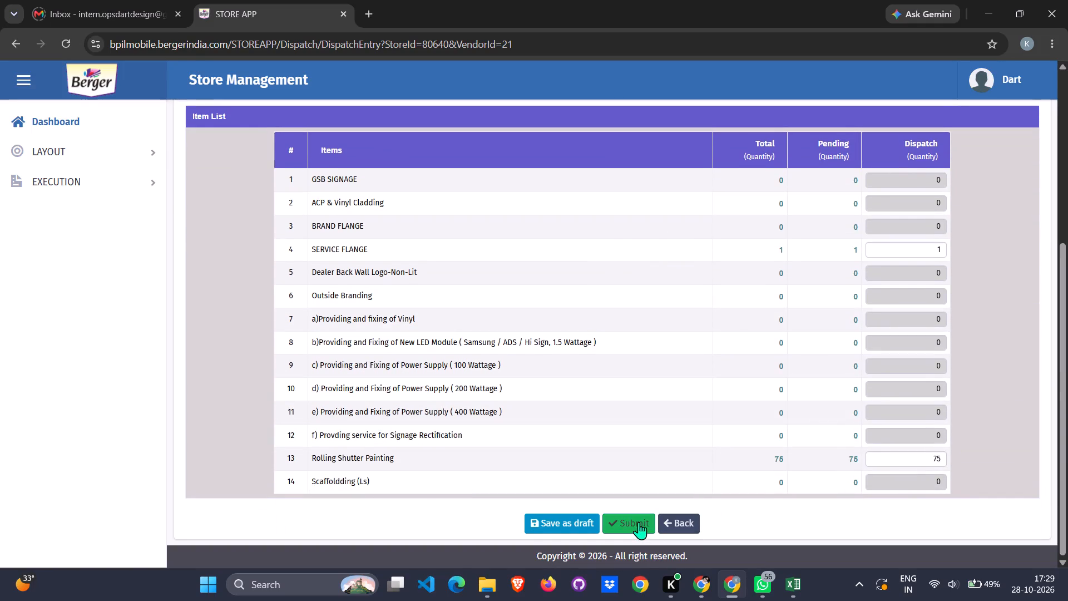
{"action": "scroll", "coordinate": [740, 348], "scroll_direction": "up", "scroll_amount": 5}
{"action": "scroll", "coordinate": [740, 348], "scroll_direction": "down", "scroll_amount": 3}
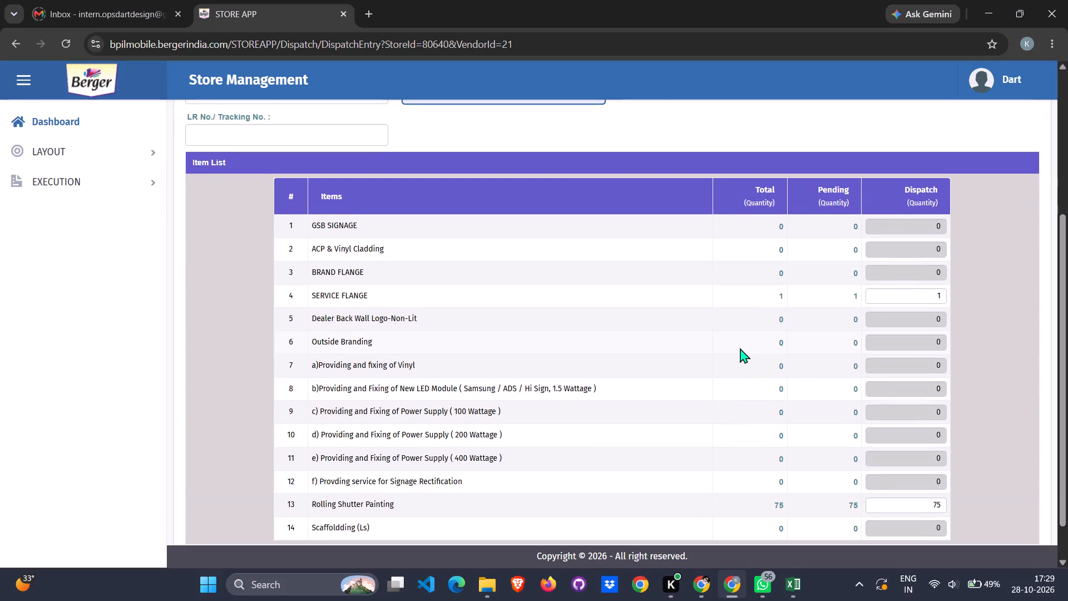
{"action": "scroll", "coordinate": [740, 348], "scroll_direction": "down", "scroll_amount": 9}
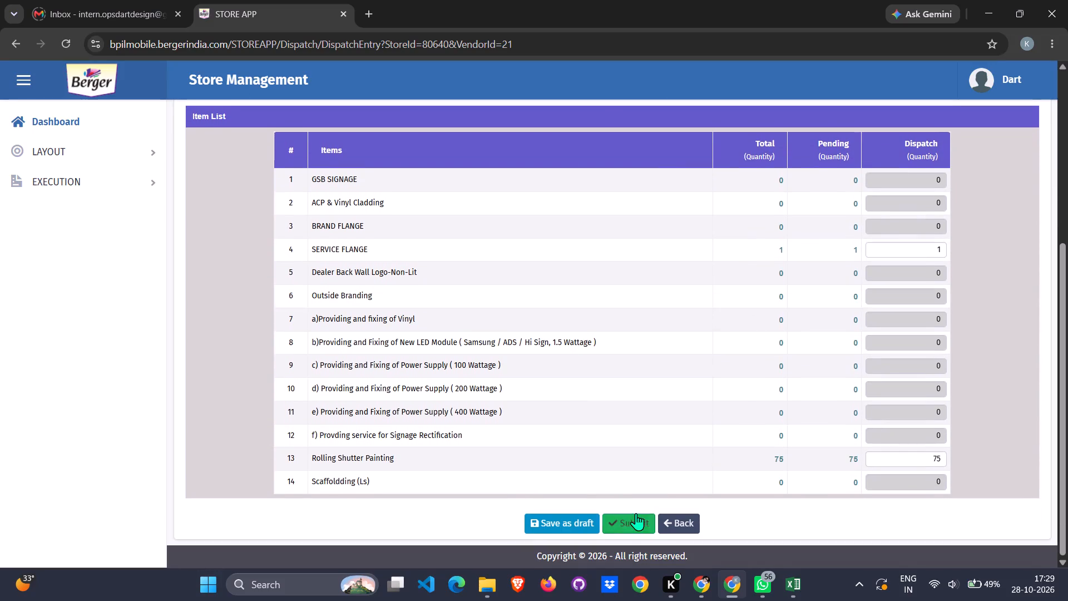
{"action": "left_click", "coordinate": [636, 513]}
{"action": "left_click", "coordinate": [507, 390]}
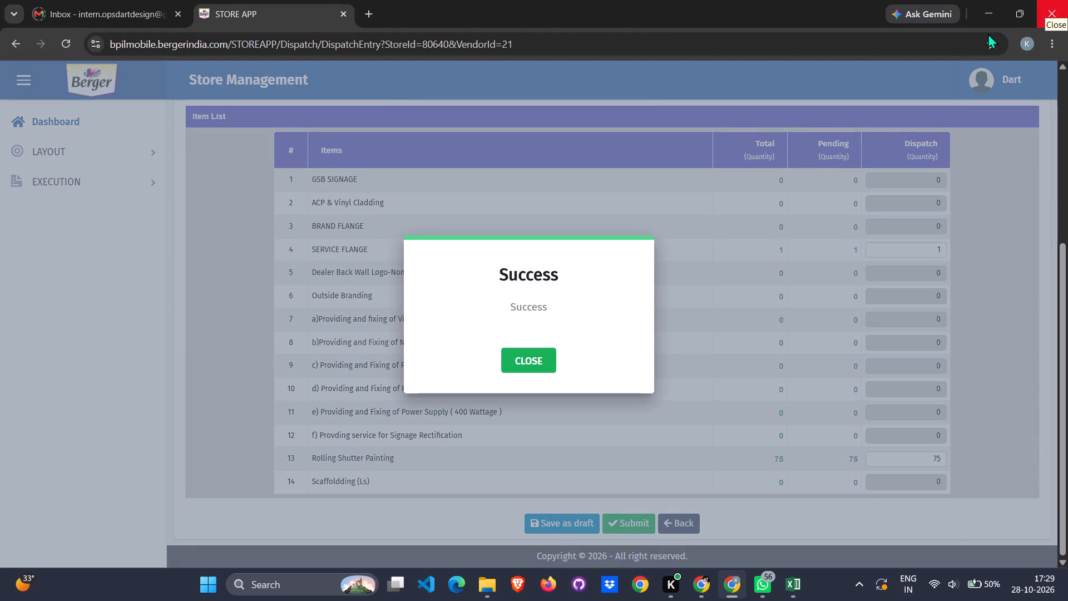
{"action": "left_click", "coordinate": [518, 364]}
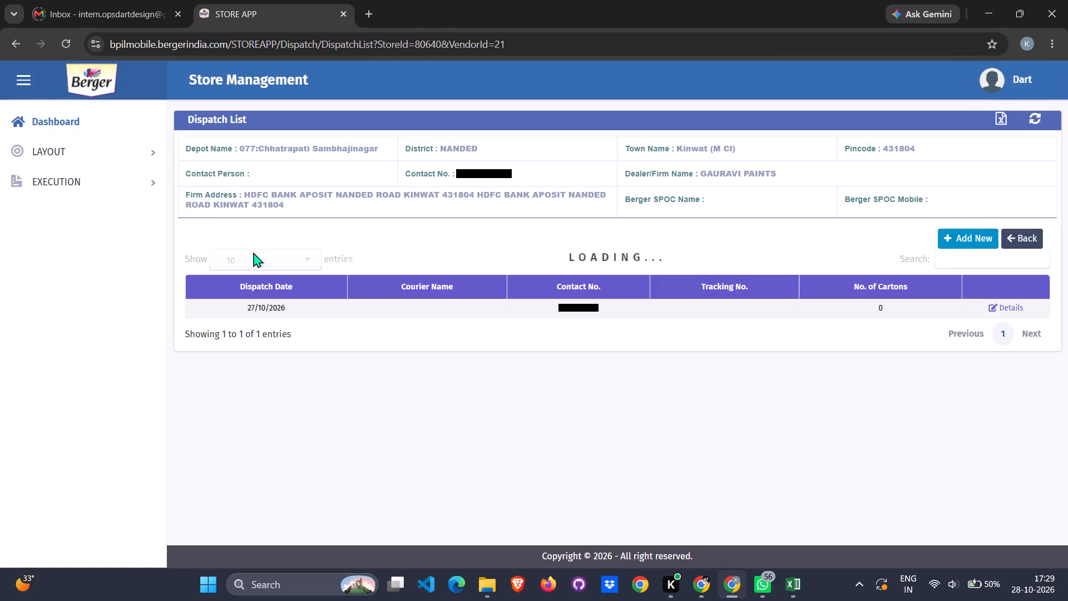
Copy the BHARAT AGENCY store code S0080652 from the West Summary sheet and search the Dispatch Items store list for it.
{"action": "left_click", "coordinate": [57, 175]}
{"action": "left_click", "coordinate": [67, 198]}
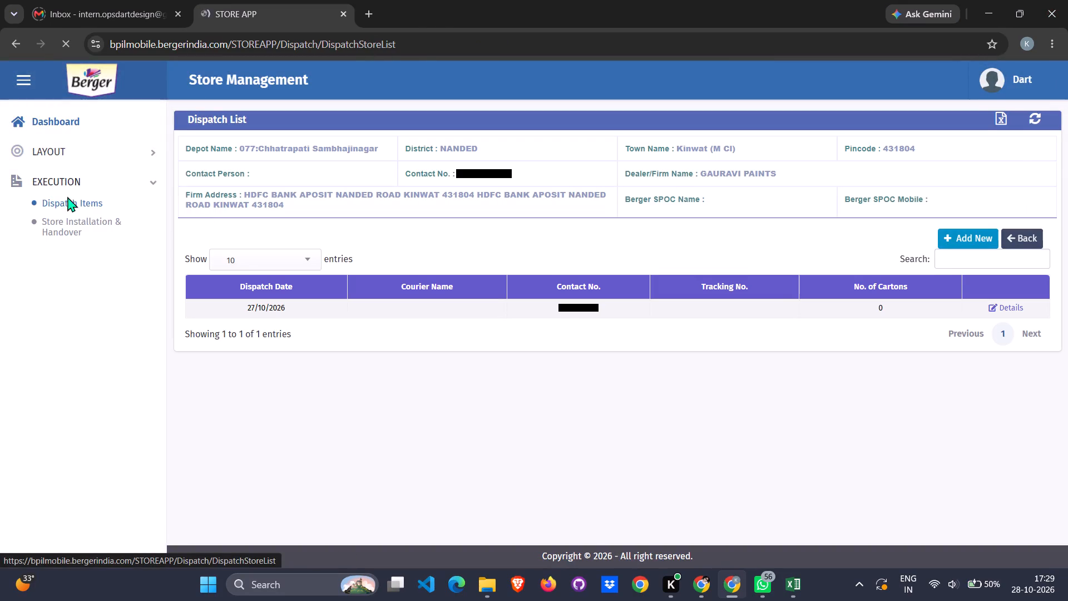
{"action": "key", "text": "alt+Tab"}
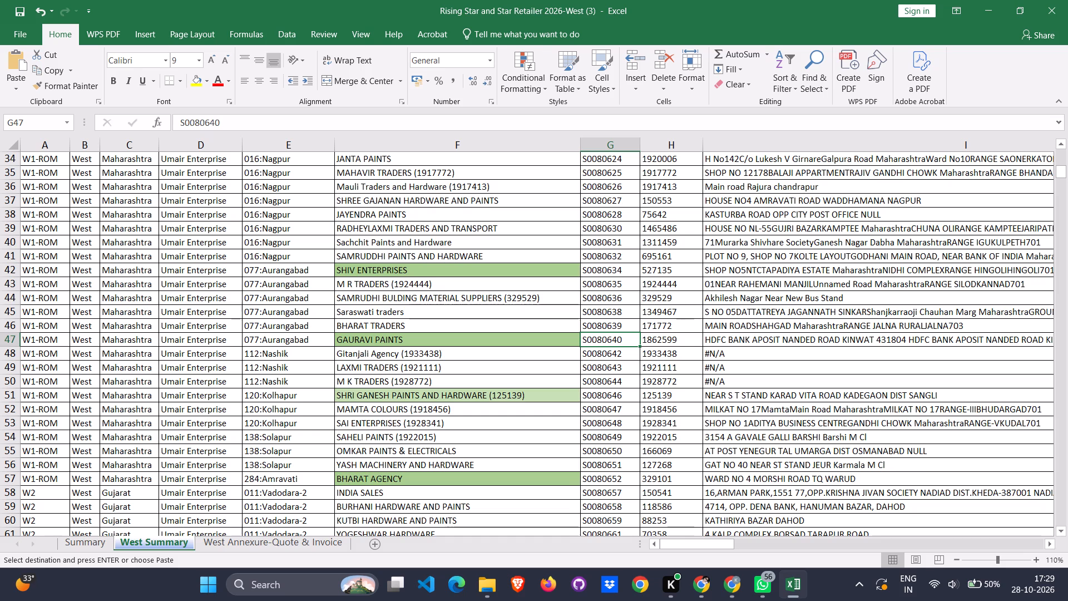
{"action": "left_click", "coordinate": [600, 481]}
{"action": "key", "text": "ctrl+c"}
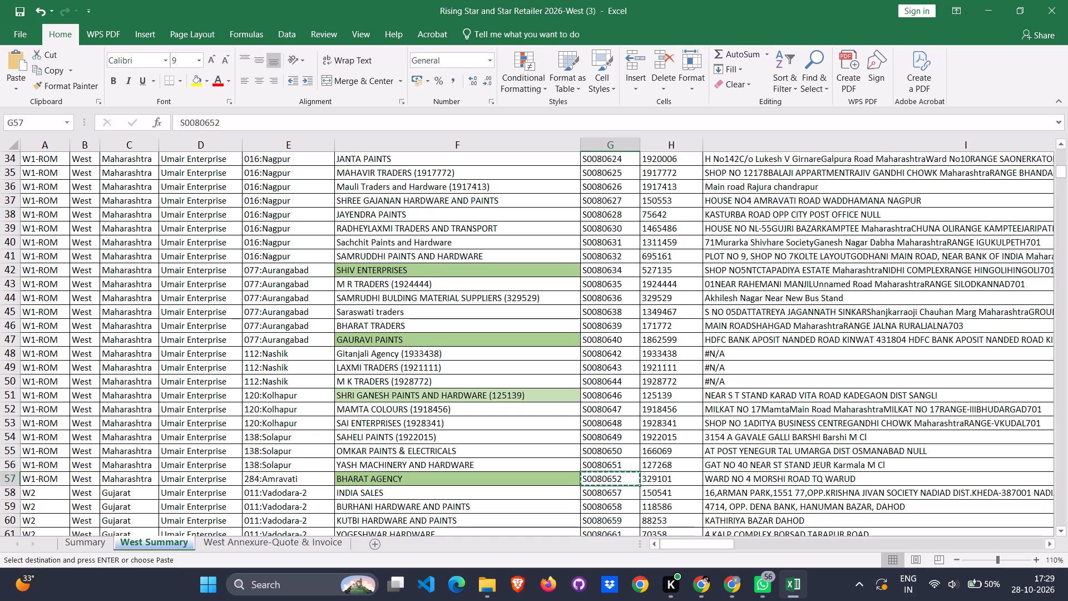
{"action": "key", "text": "alt+Tab"}
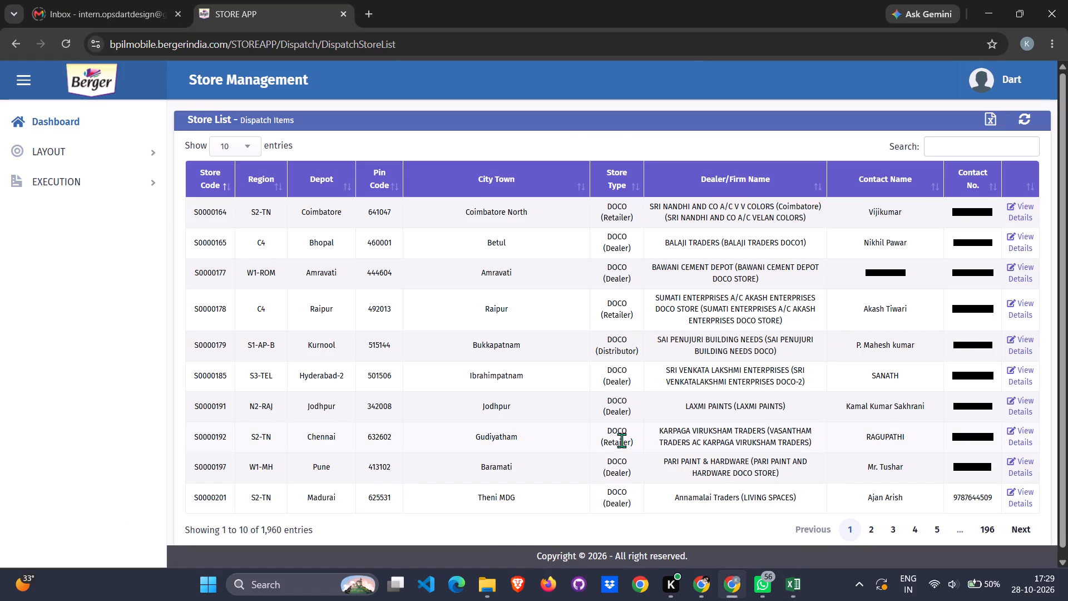
{"action": "left_click", "coordinate": [977, 147]}
{"action": "key", "text": "ctrl+v"}
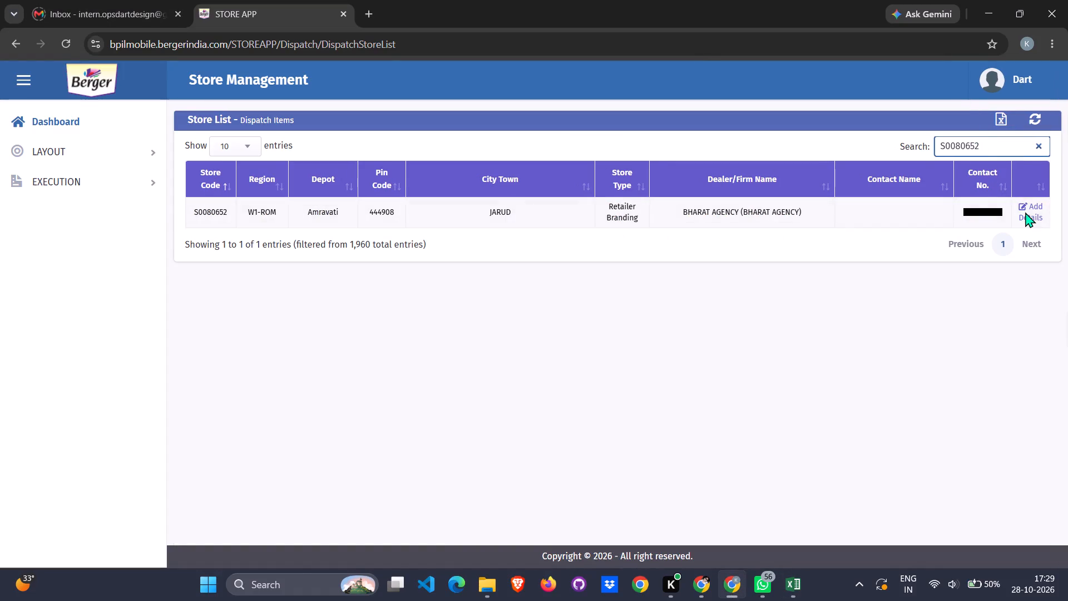
Start a new dispatch entry for BHARAT AGENCY with the dispatch date 28/10/2026.
{"action": "left_click", "coordinate": [1027, 218]}
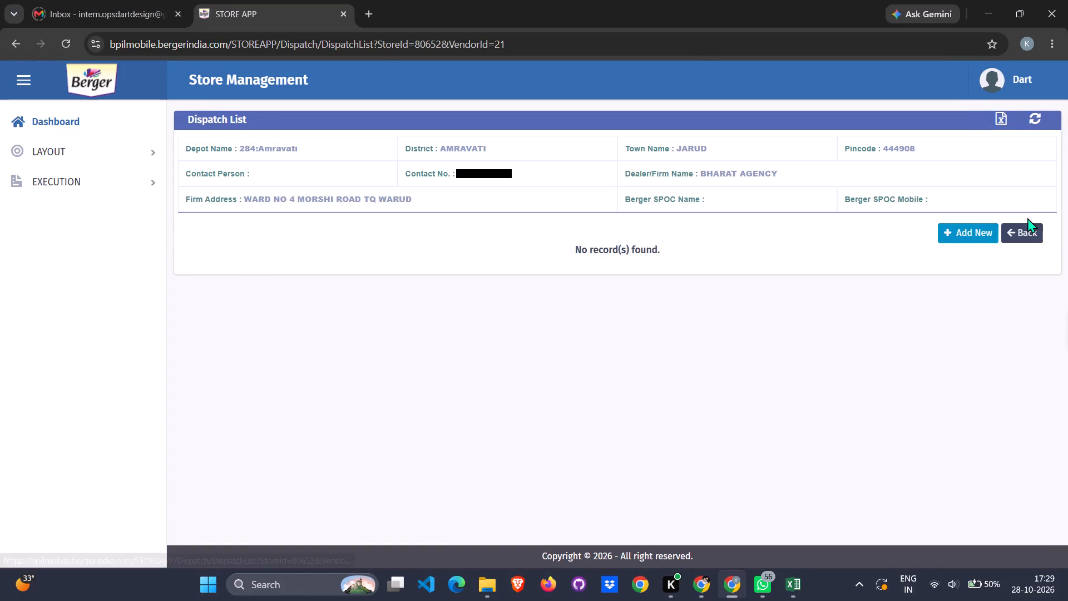
{"action": "left_click", "coordinate": [978, 234]}
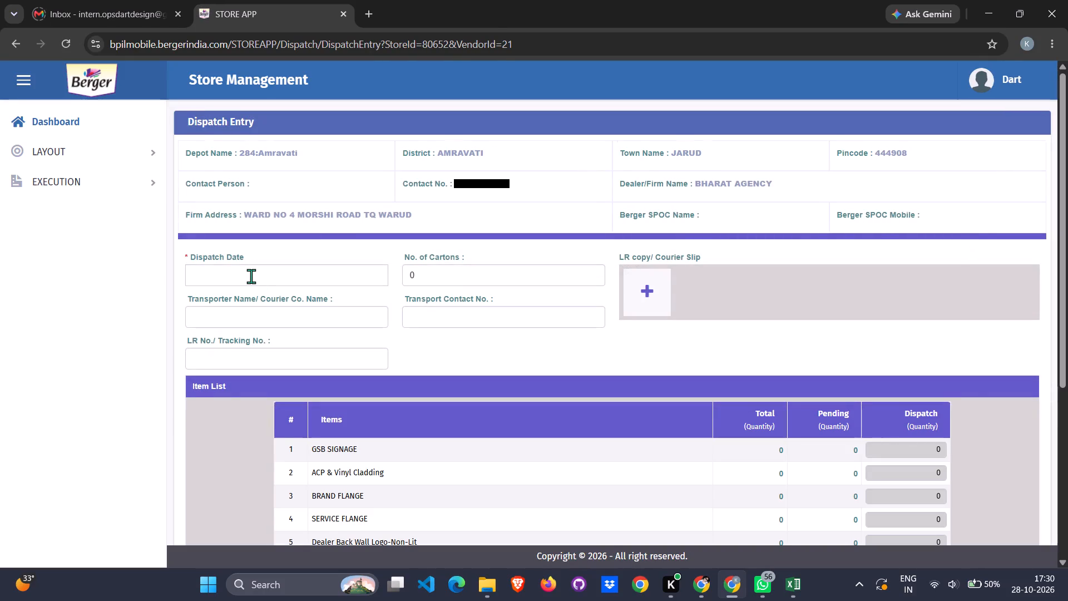
{"action": "left_click", "coordinate": [250, 275]}
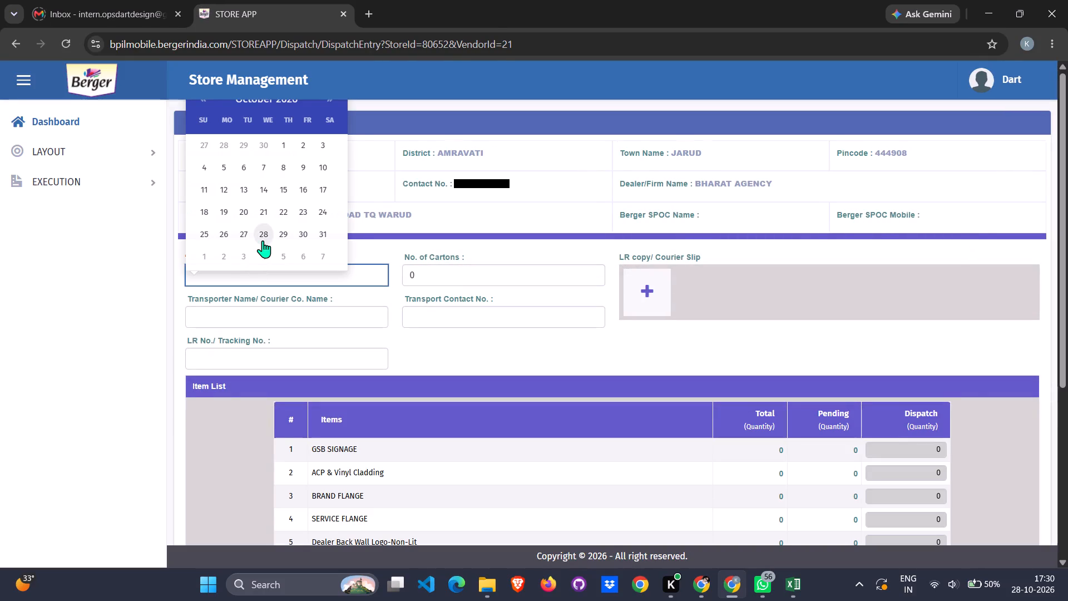
{"action": "left_click", "coordinate": [267, 237]}
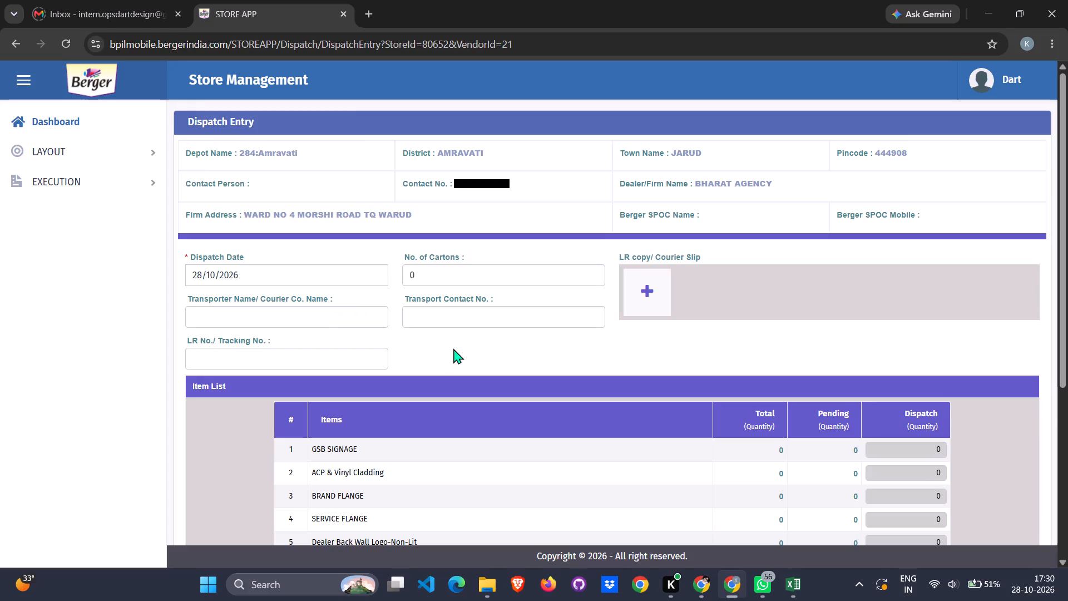
Fill in the suggested transport contact number in the BHARAT AGENCY dispatch entry.
{"action": "left_click", "coordinate": [472, 311]}
{"action": "left_click", "coordinate": [493, 349]}
Copy the pending quantity of Rolling Shutter Painting into its dispatch quantity, setting it to 385.
{"action": "scroll", "coordinate": [493, 349], "scroll_direction": "down", "scroll_amount": 6}
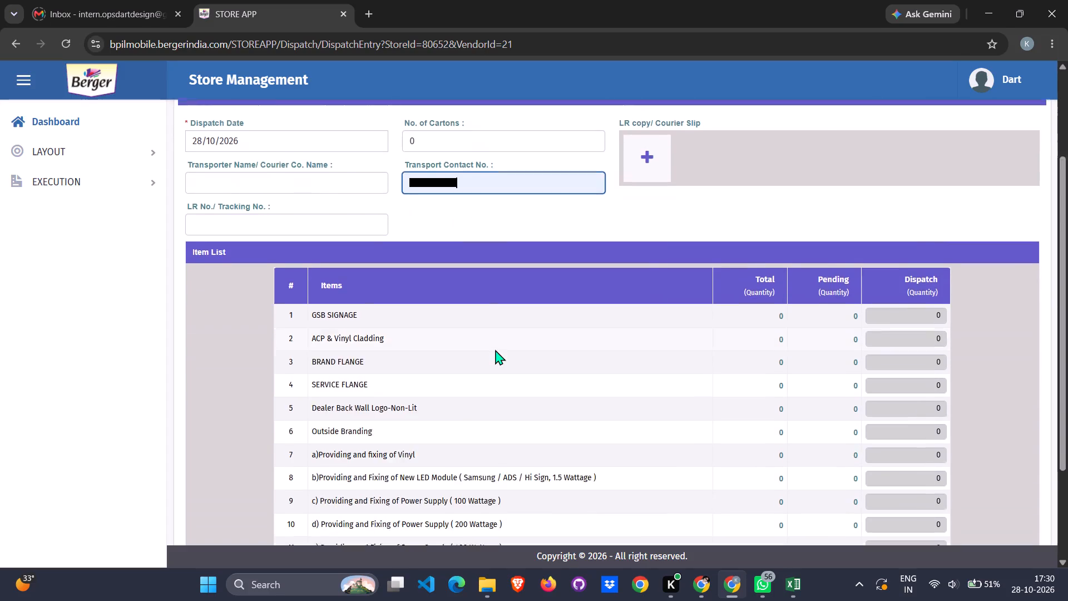
{"action": "scroll", "coordinate": [495, 349], "scroll_direction": "down", "scroll_amount": 5}
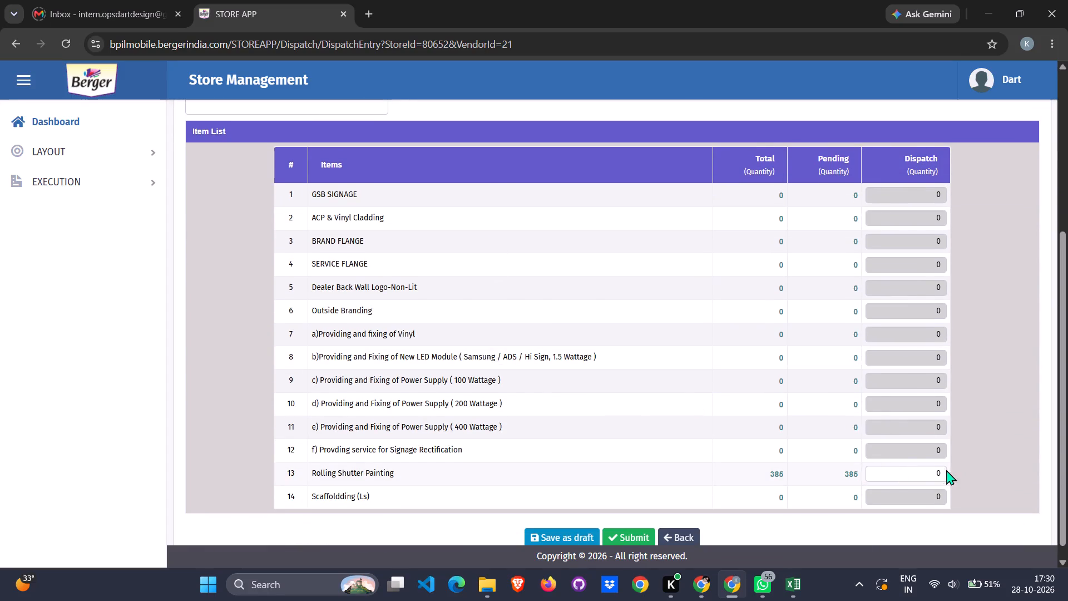
{"action": "double_click", "coordinate": [847, 474]}
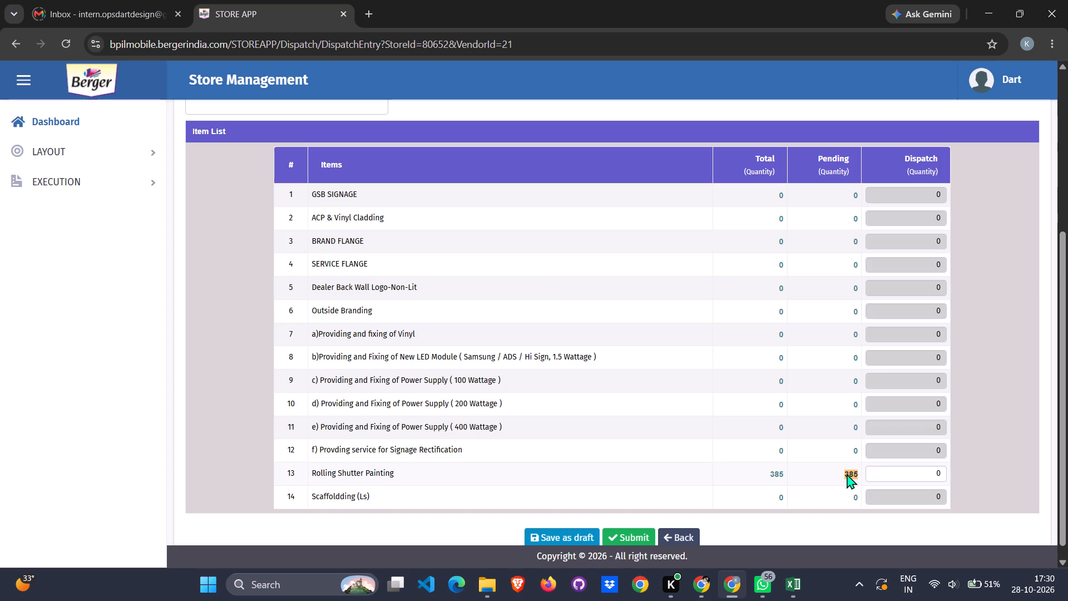
{"action": "key", "text": "ctrl+c"}
{"action": "double_click", "coordinate": [927, 467]}
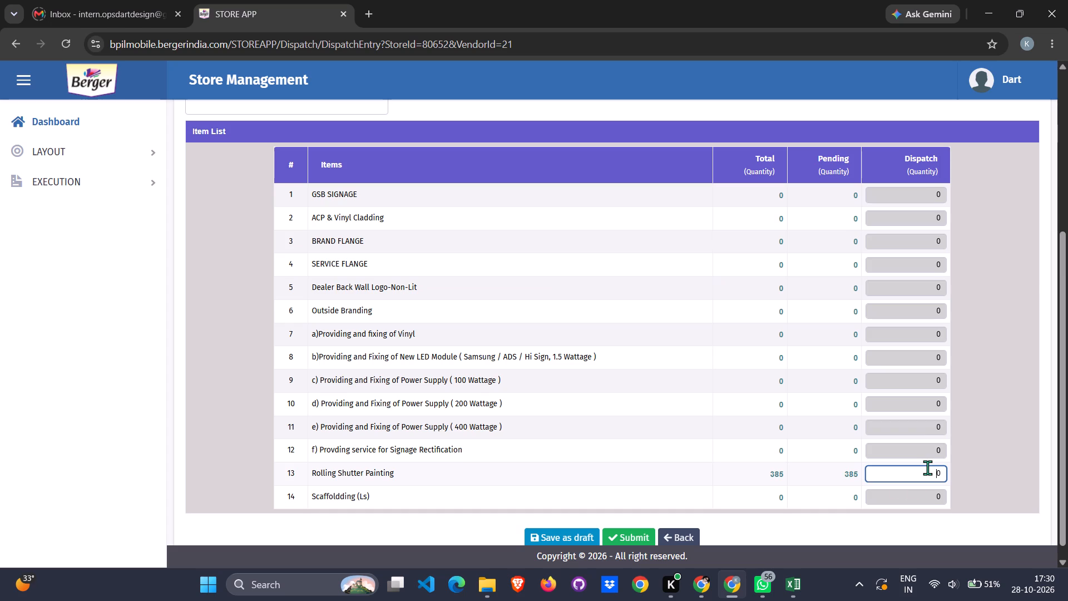
{"action": "key", "text": "ctrl+v"}
Review the BHARAT AGENCY dispatch details and item quantities, and submit the entry.
{"action": "scroll", "coordinate": [986, 402], "scroll_direction": "down", "scroll_amount": 2}
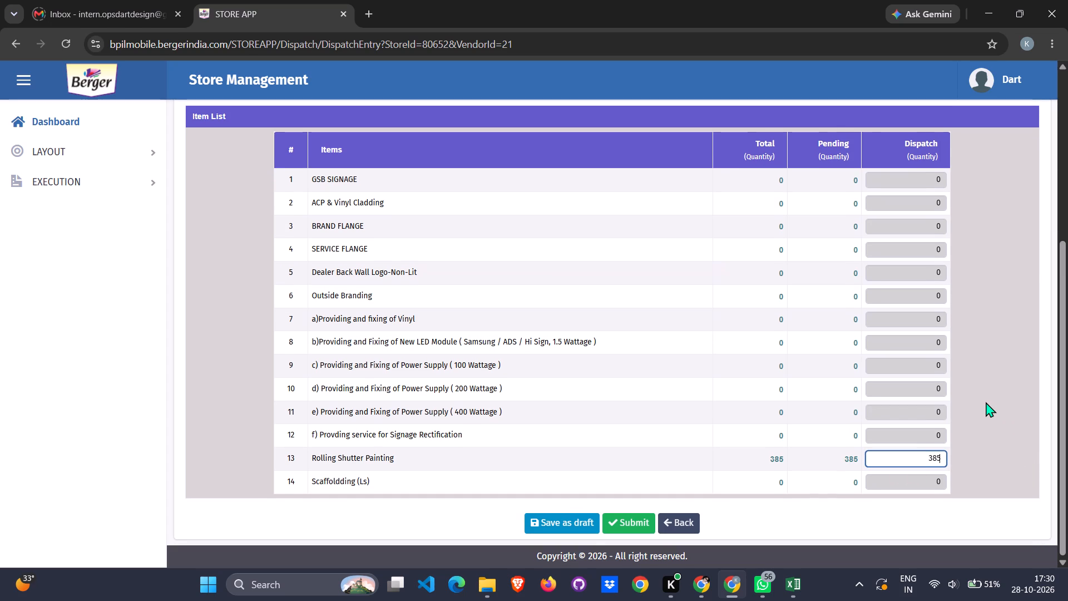
{"action": "scroll", "coordinate": [986, 402], "scroll_direction": "up", "scroll_amount": 3}
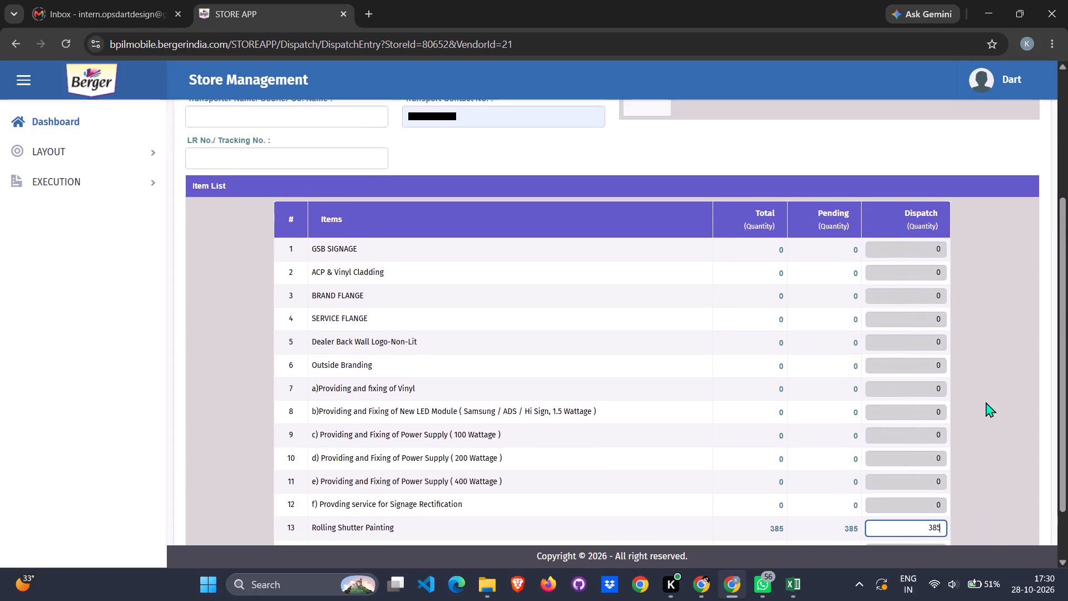
{"action": "scroll", "coordinate": [986, 405], "scroll_direction": "up", "scroll_amount": 10}
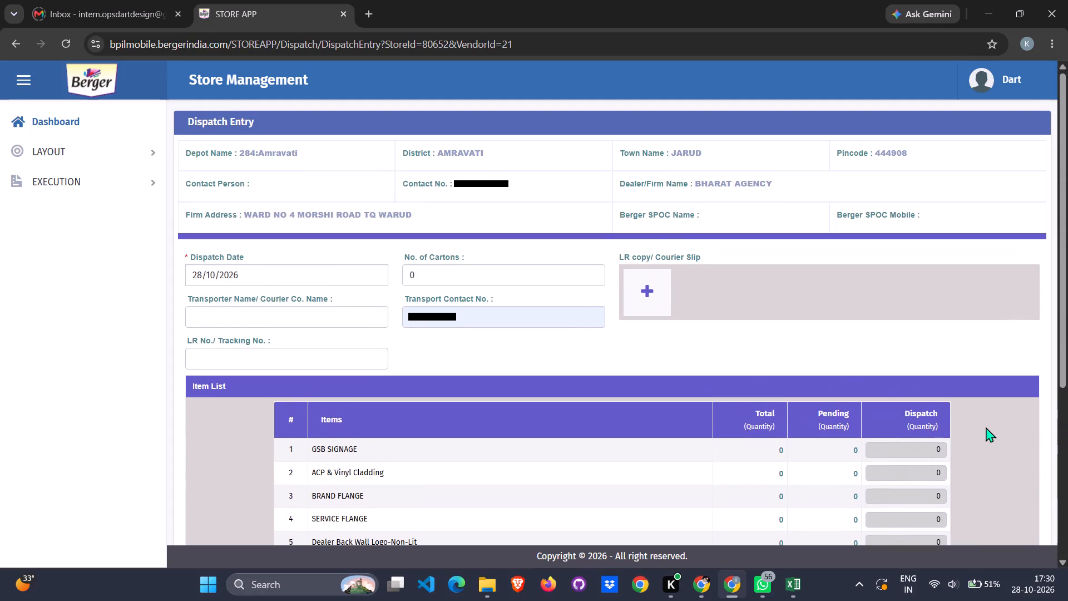
{"action": "scroll", "coordinate": [986, 427], "scroll_direction": "down", "scroll_amount": 18}
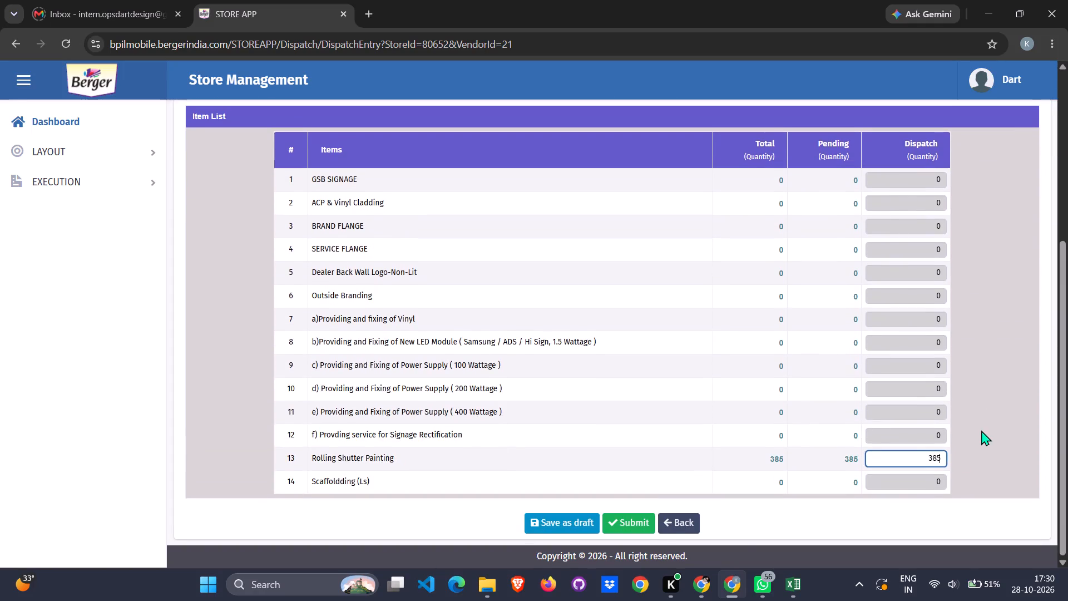
{"action": "left_click", "coordinate": [642, 524]}
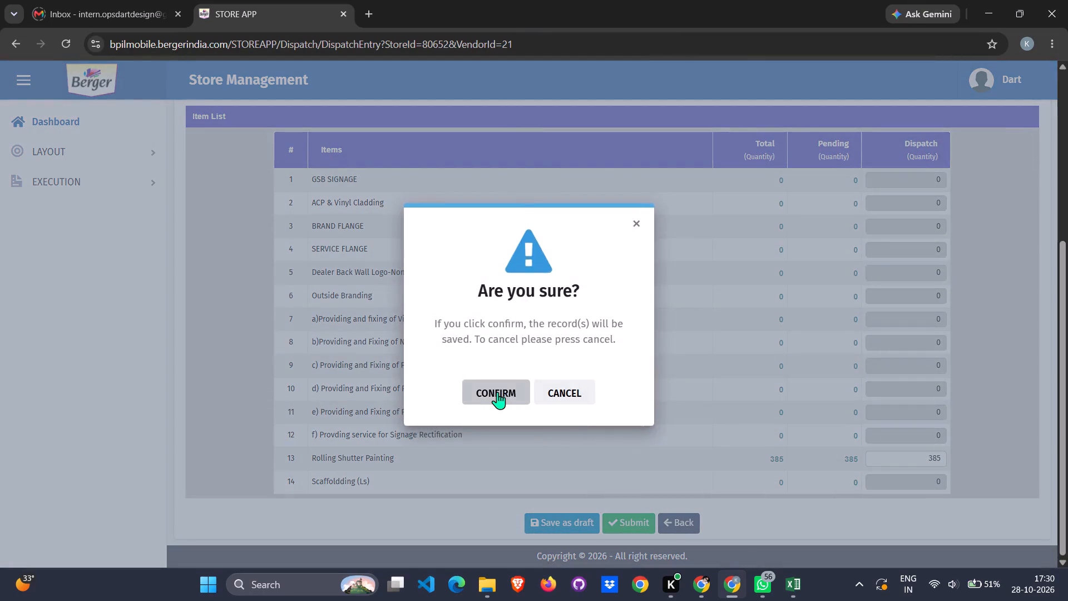
{"action": "left_click", "coordinate": [499, 392]}
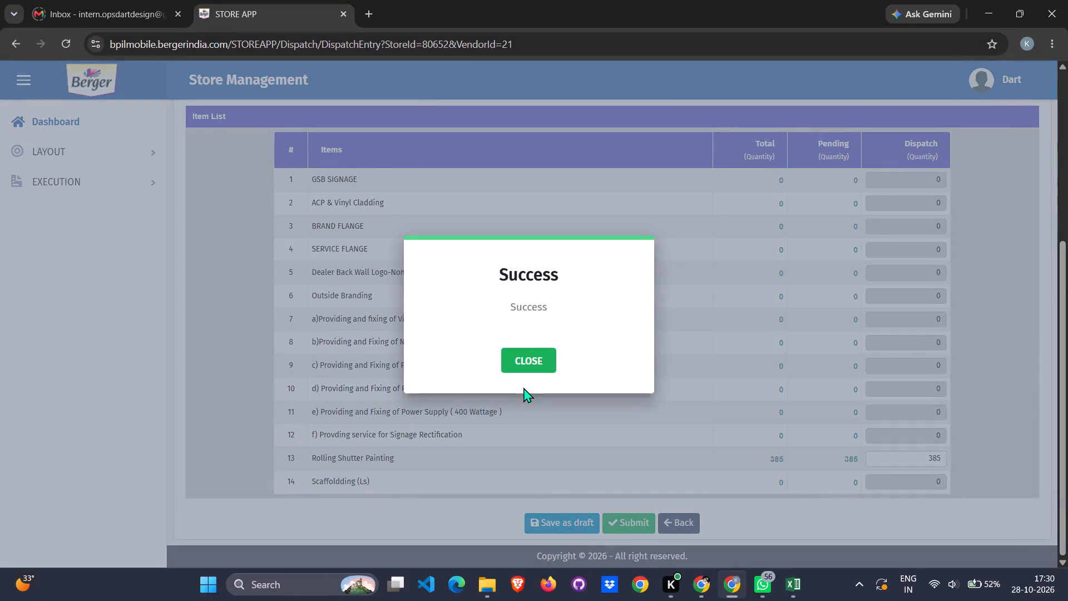
{"action": "left_click", "coordinate": [528, 350]}
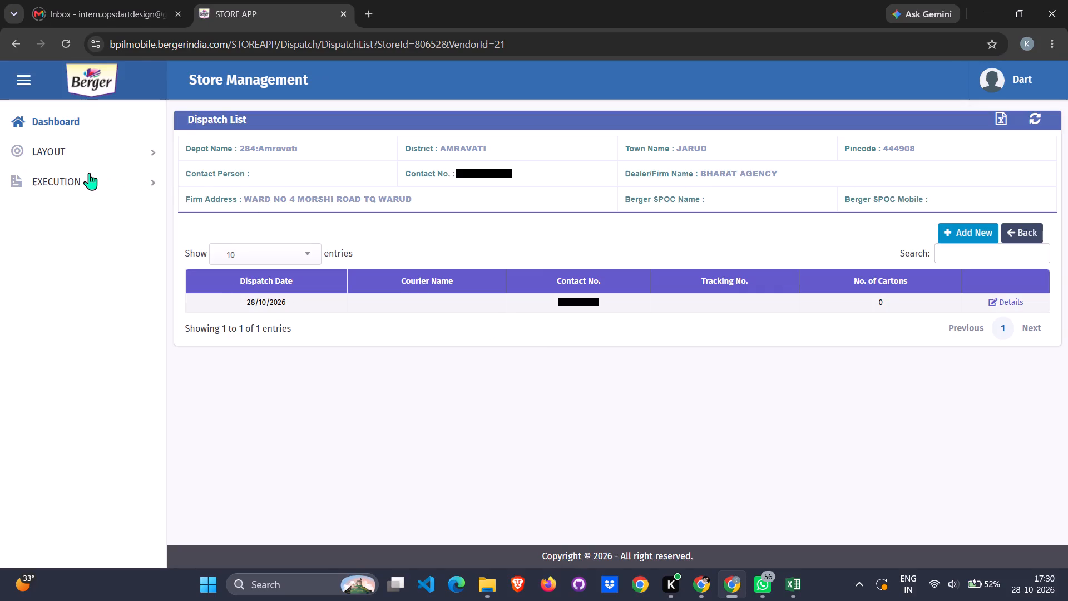
Return to the Dispatch Items store list under Execution.
{"action": "left_click", "coordinate": [72, 180]}
{"action": "left_click", "coordinate": [78, 201]}
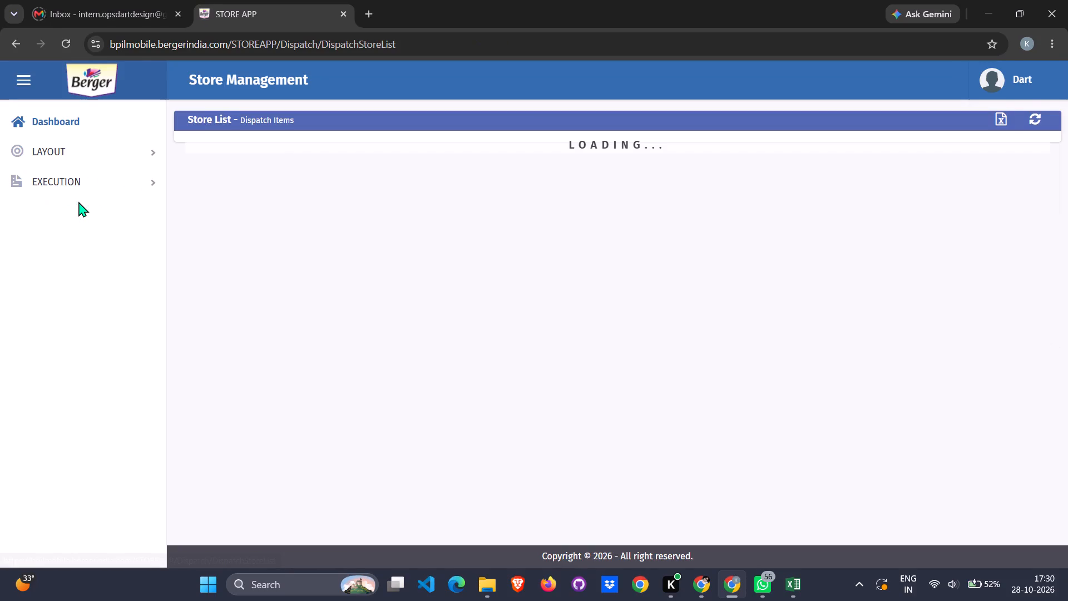
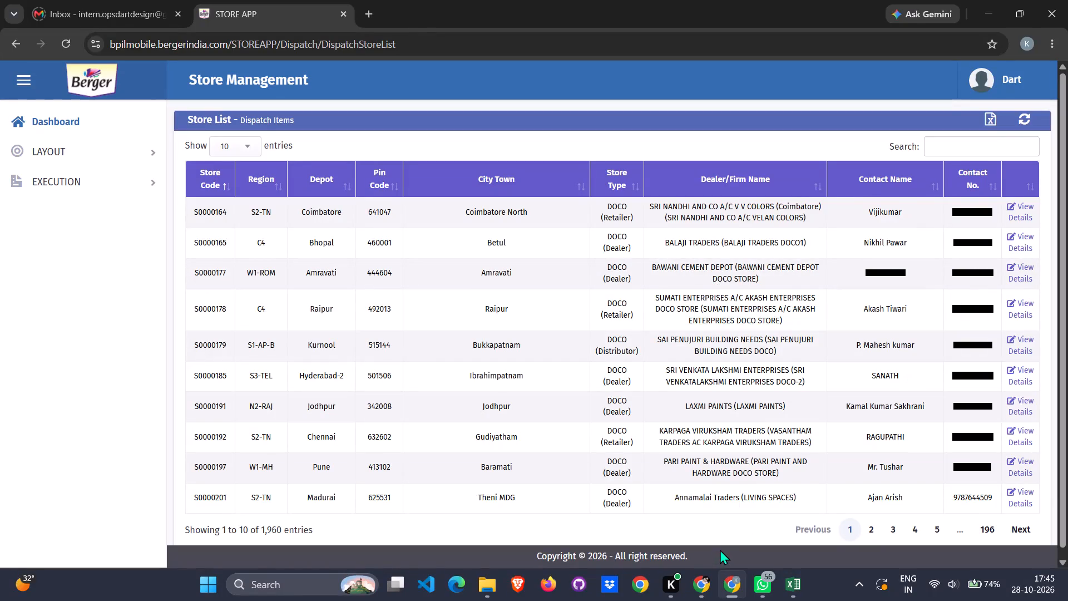
Switch to LinkedIn and like the IBM post about walking through the wrong cybersecurity door in the home feed.
{"action": "left_click", "coordinate": [695, 593]}
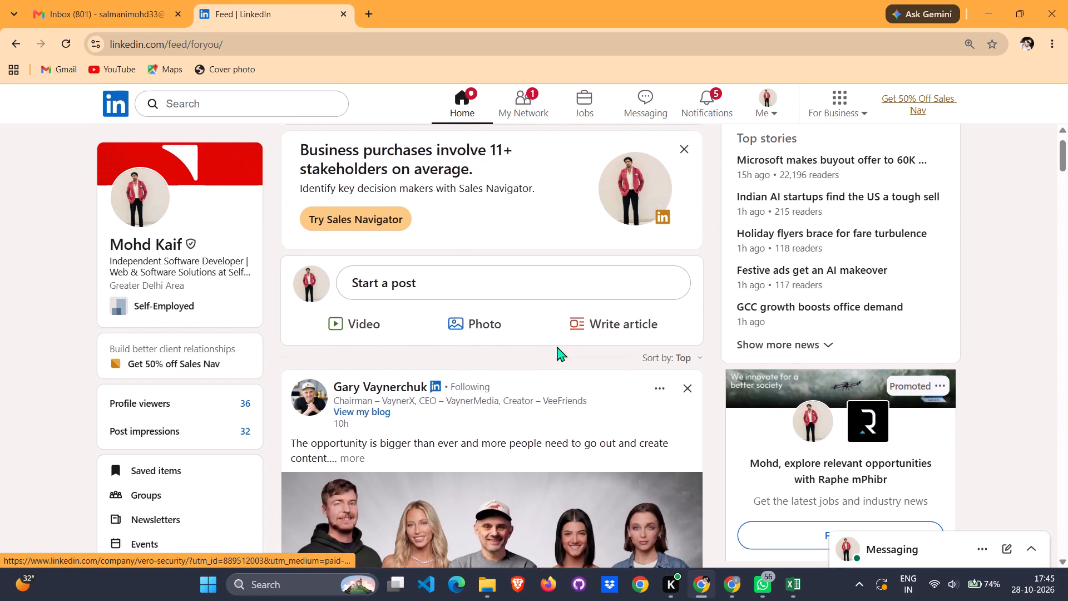
{"action": "left_click", "coordinate": [522, 102]}
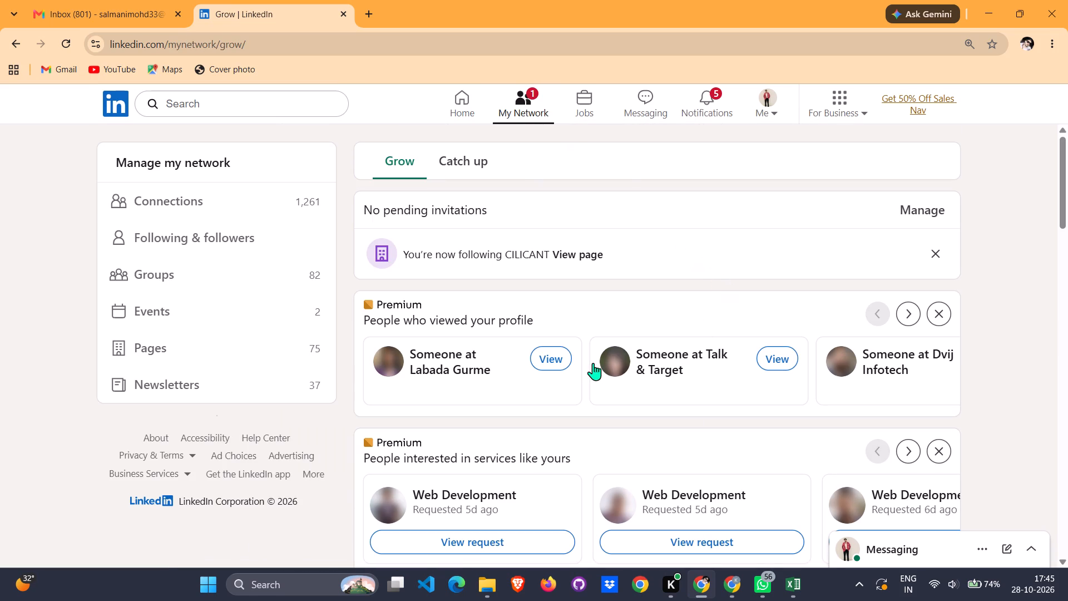
{"action": "left_click", "coordinate": [463, 98]}
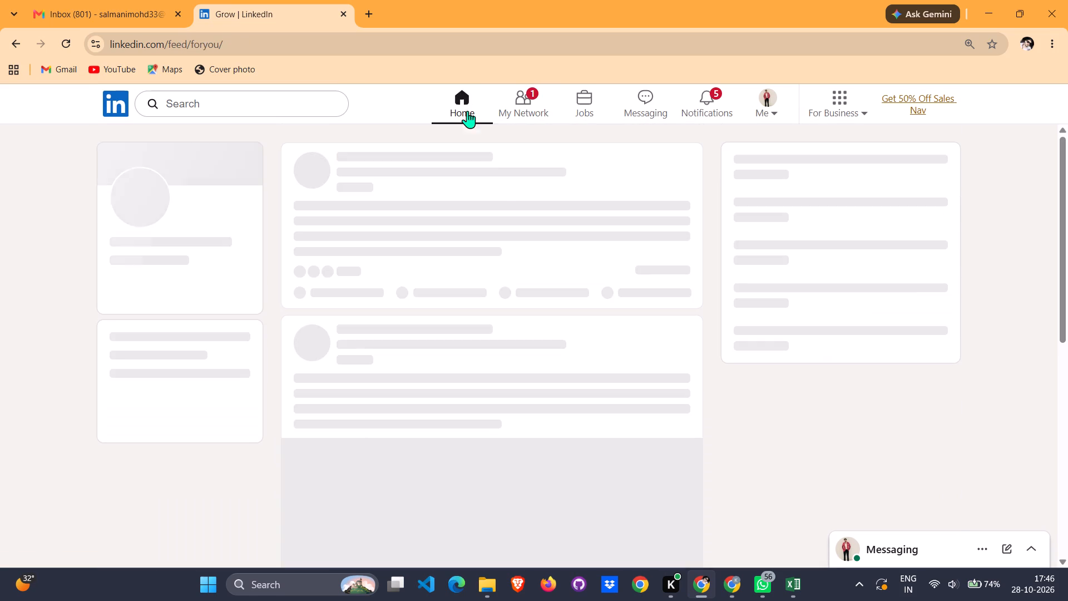
{"action": "scroll", "coordinate": [593, 343], "scroll_direction": "down", "scroll_amount": 6}
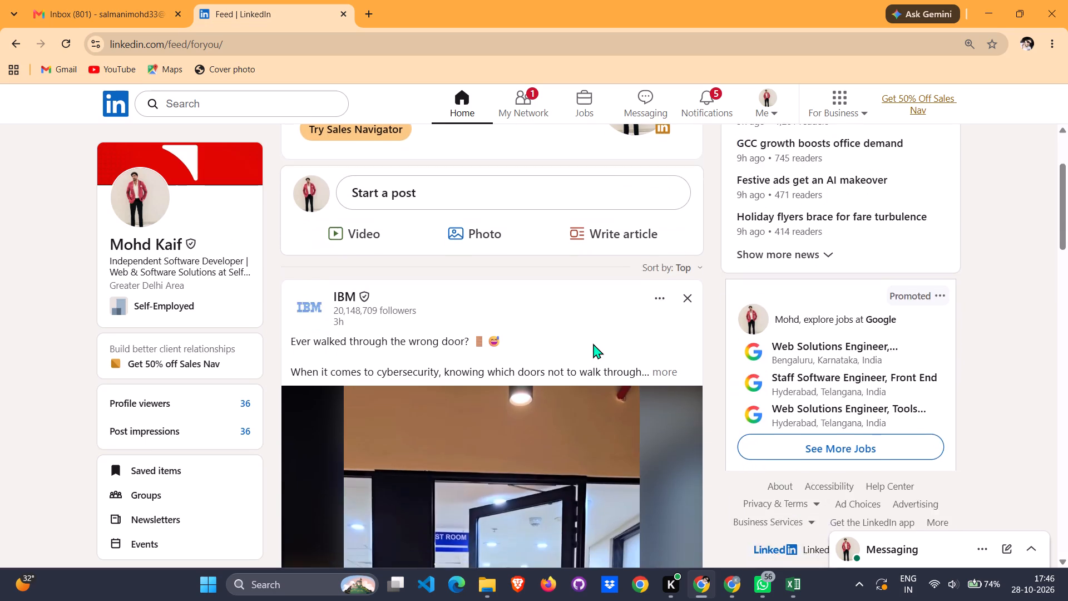
{"action": "scroll", "coordinate": [593, 343], "scroll_direction": "down", "scroll_amount": 15}
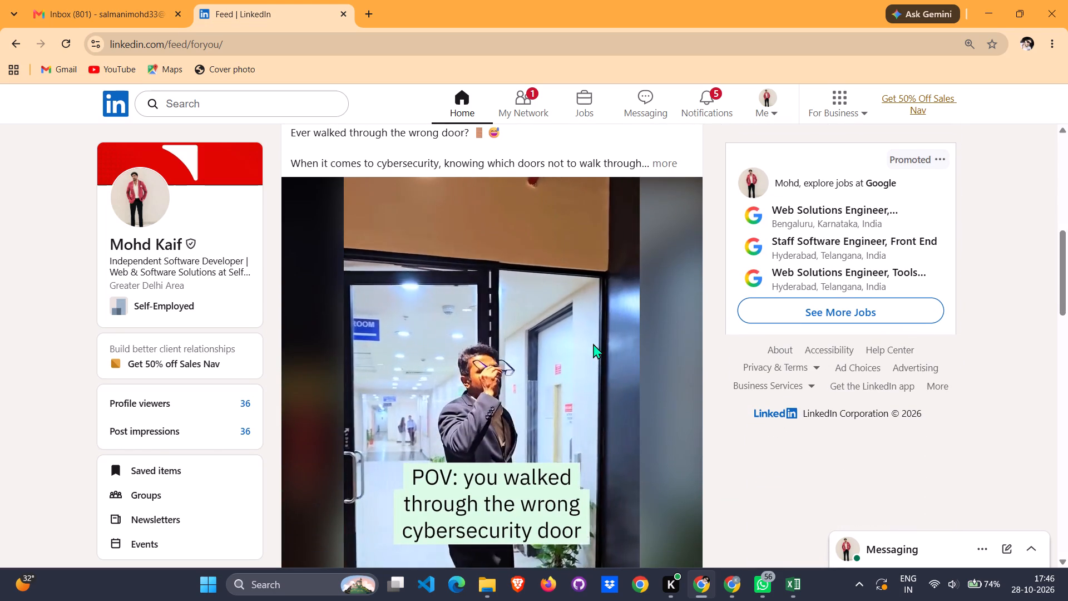
{"action": "scroll", "coordinate": [593, 343], "scroll_direction": "down", "scroll_amount": 8}
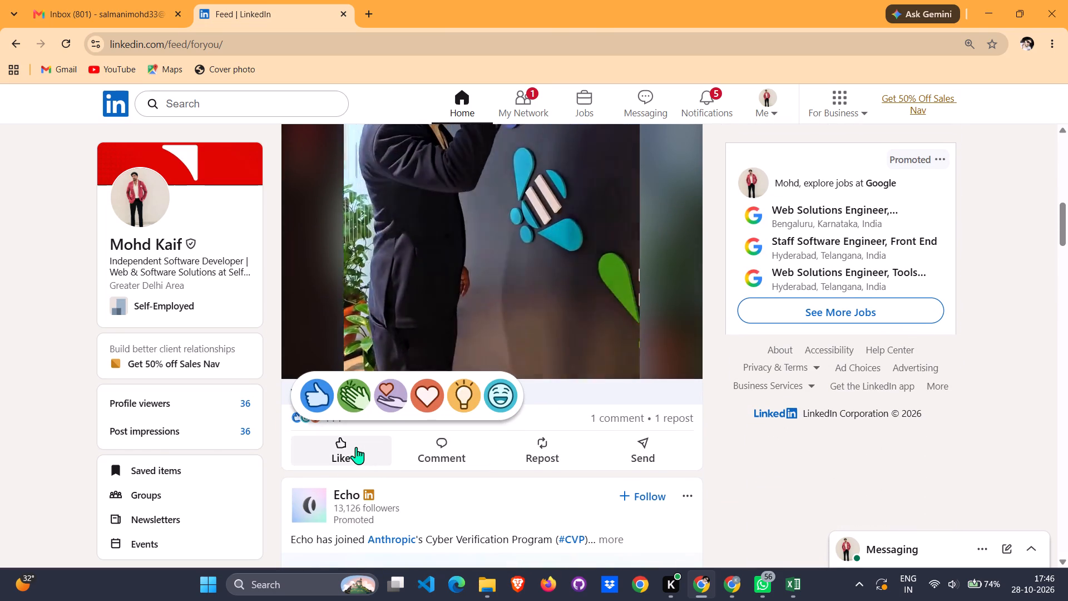
{"action": "left_click", "coordinate": [356, 447]}
Open your own LinkedIn profile and review its About, Services and Activity sections, including the recent posts.
{"action": "left_click", "coordinate": [769, 106]}
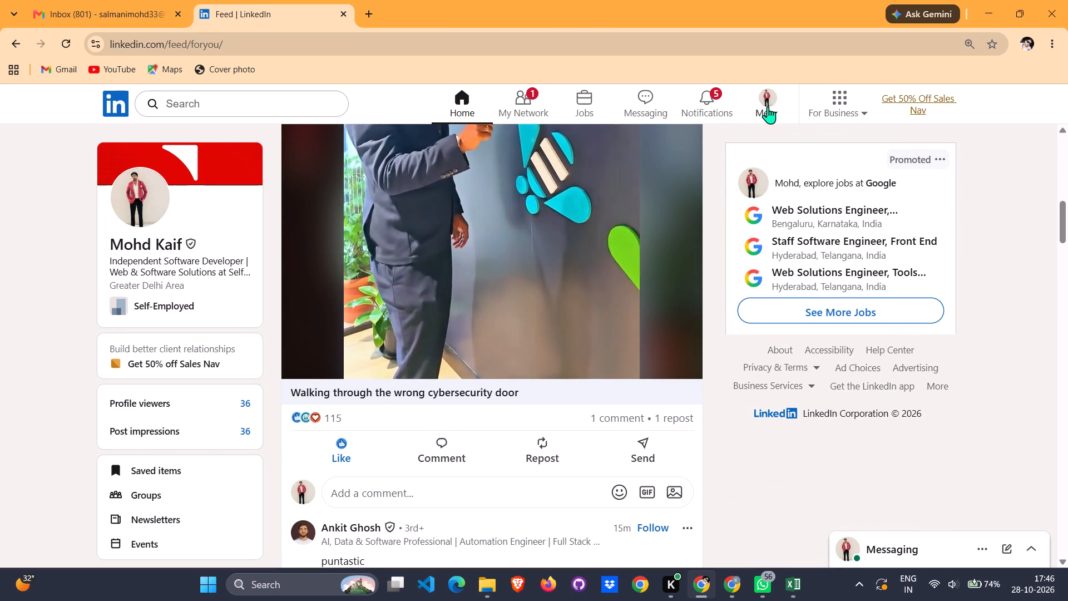
{"action": "left_click", "coordinate": [717, 219]}
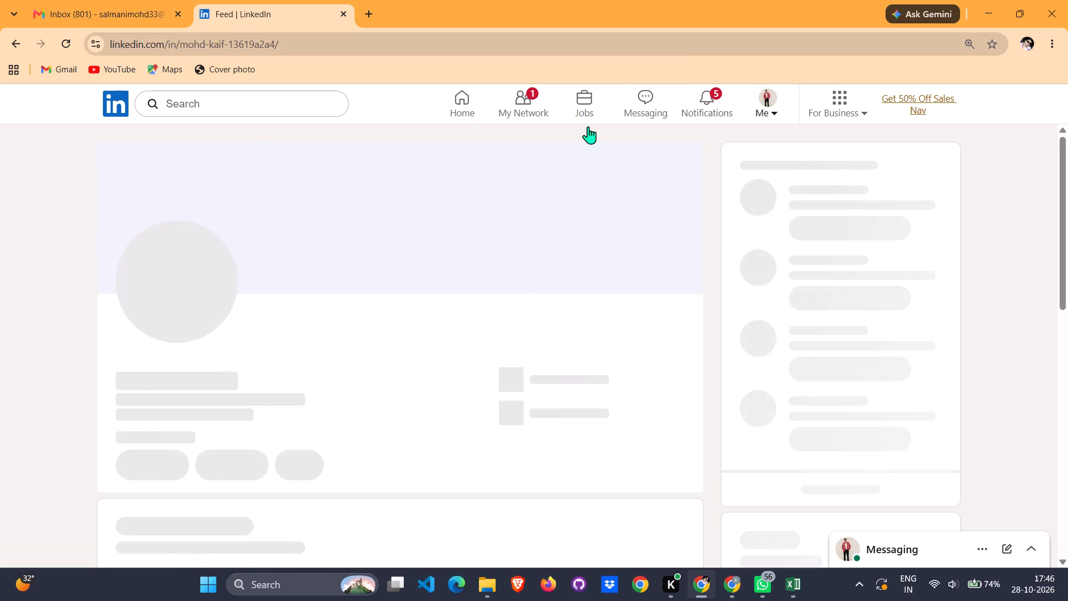
{"action": "scroll", "coordinate": [543, 328], "scroll_direction": "down", "scroll_amount": 12}
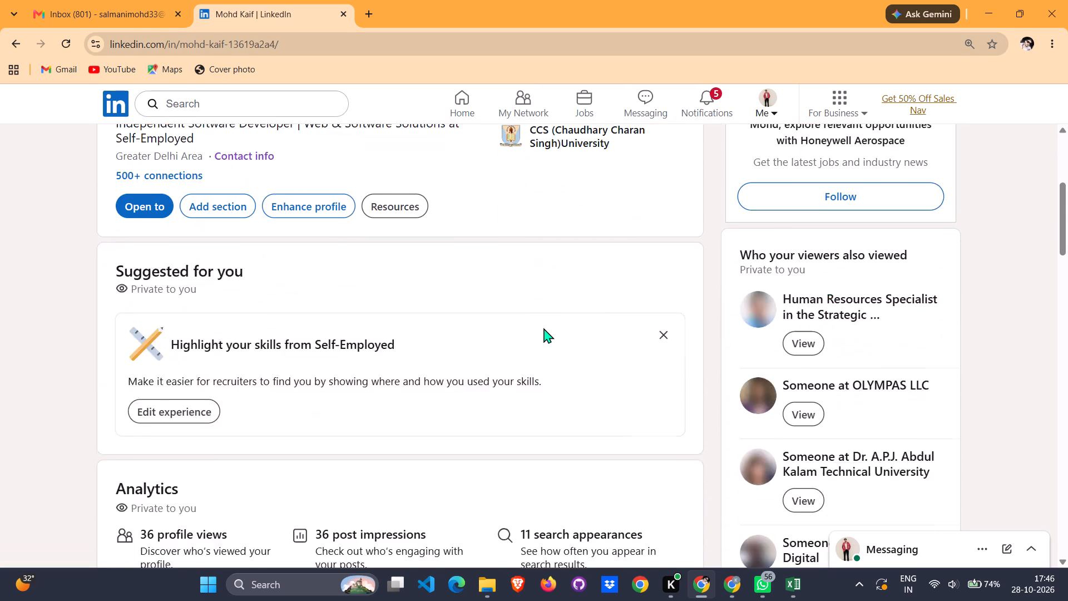
{"action": "scroll", "coordinate": [543, 328], "scroll_direction": "down", "scroll_amount": 20}
{"action": "scroll", "coordinate": [543, 328], "scroll_direction": "down", "scroll_amount": 4}
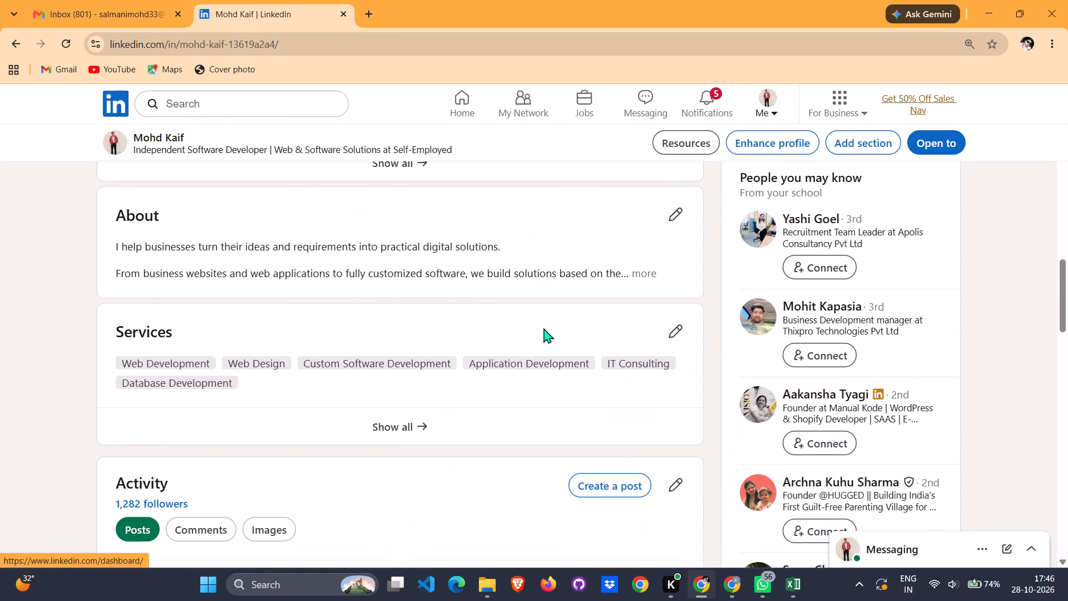
{"action": "scroll", "coordinate": [543, 328], "scroll_direction": "down", "scroll_amount": 13}
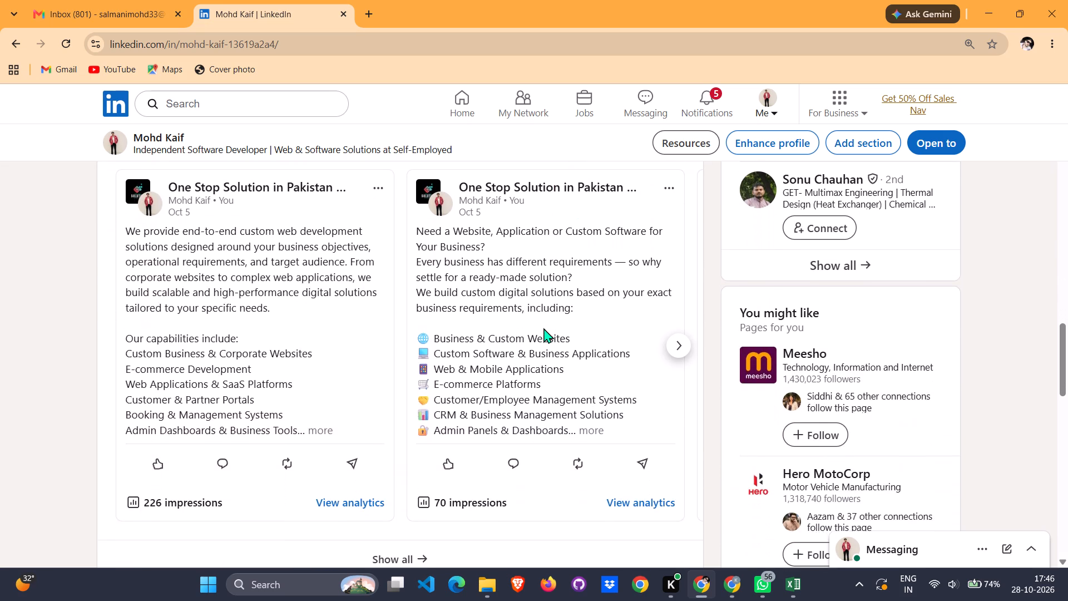
{"action": "scroll", "coordinate": [543, 328], "scroll_direction": "up", "scroll_amount": 6}
Open the LinkedIn notifications and read through the recent entries.
{"action": "left_click", "coordinate": [460, 97]}
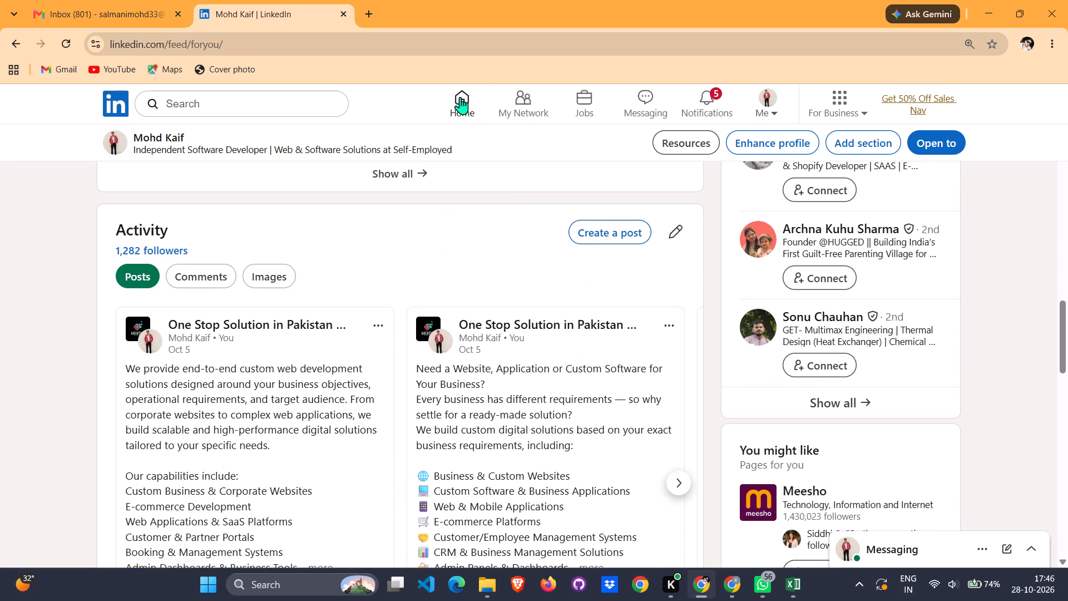
{"action": "left_click", "coordinate": [707, 98]}
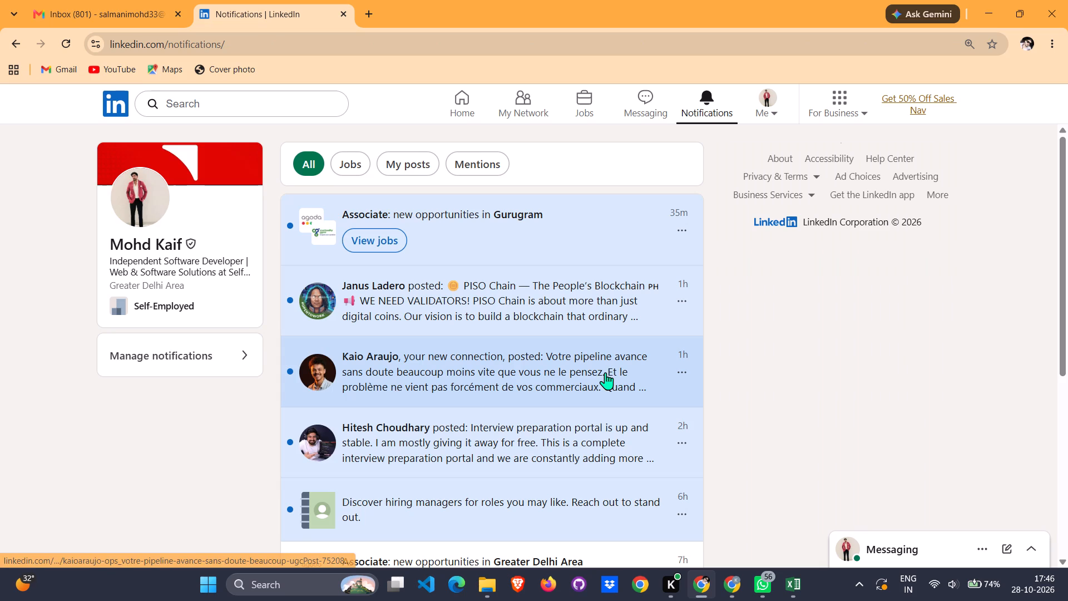
{"action": "scroll", "coordinate": [605, 372], "scroll_direction": "down", "scroll_amount": 3}
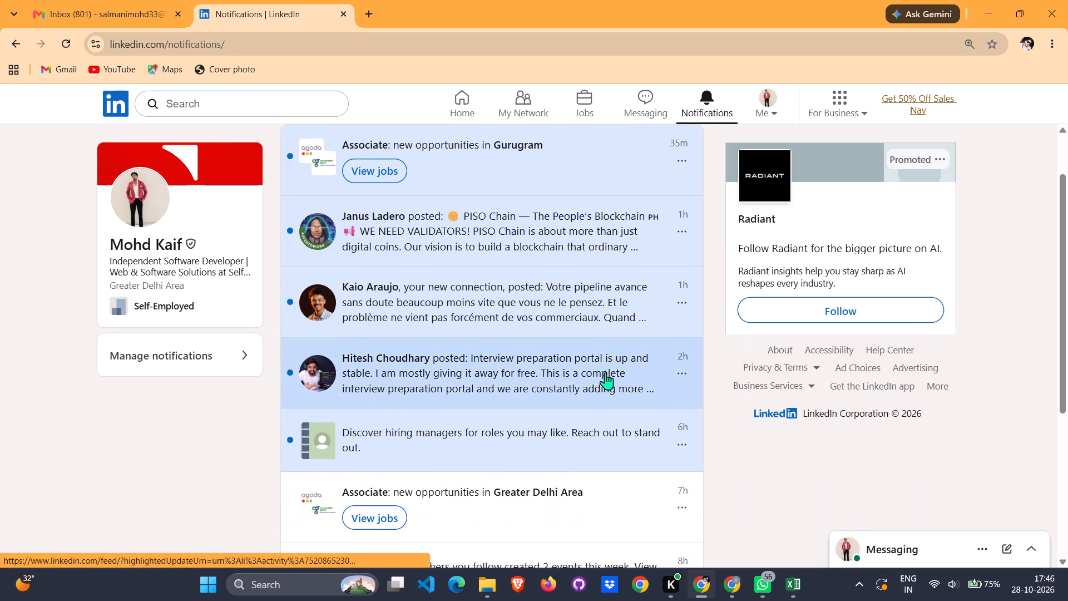
{"action": "scroll", "coordinate": [605, 372], "scroll_direction": "down", "scroll_amount": 4}
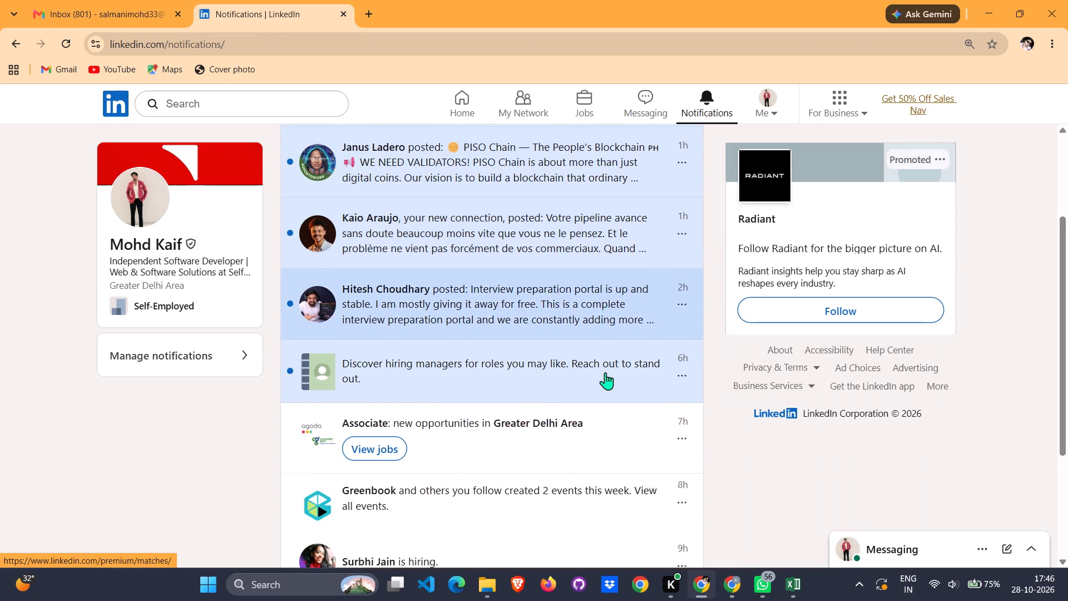
{"action": "scroll", "coordinate": [605, 372], "scroll_direction": "down", "scroll_amount": 5}
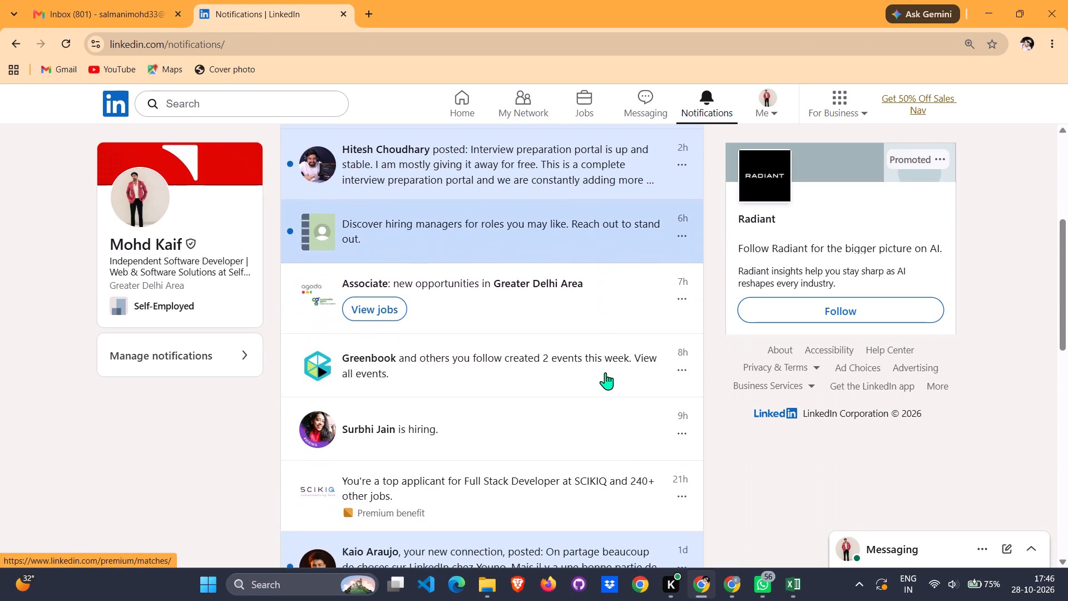
{"action": "scroll", "coordinate": [605, 372], "scroll_direction": "down", "scroll_amount": 10}
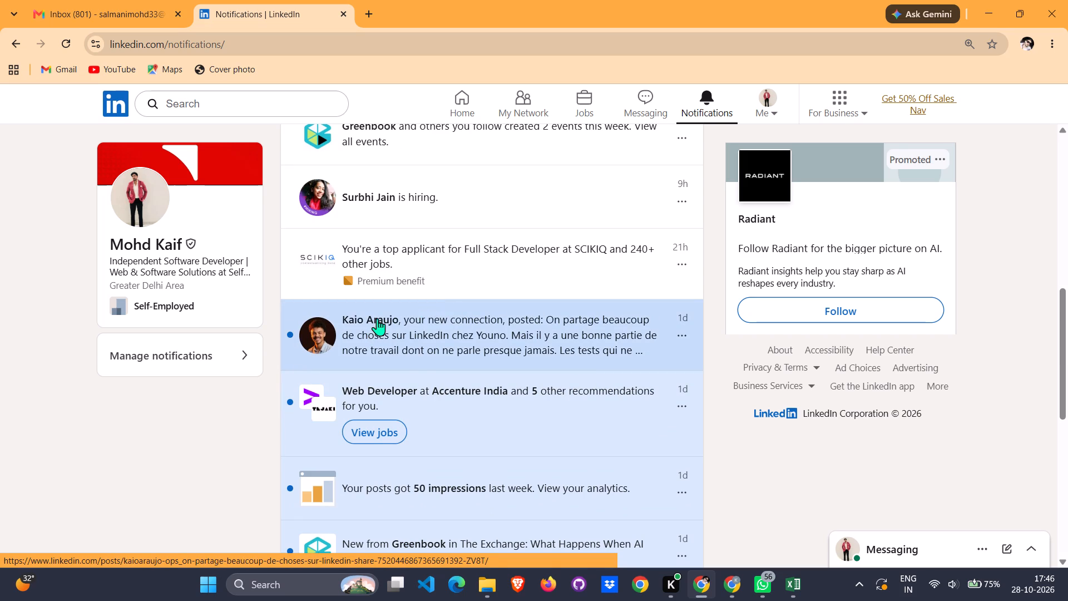
{"action": "scroll", "coordinate": [472, 419], "scroll_direction": "down", "scroll_amount": 5}
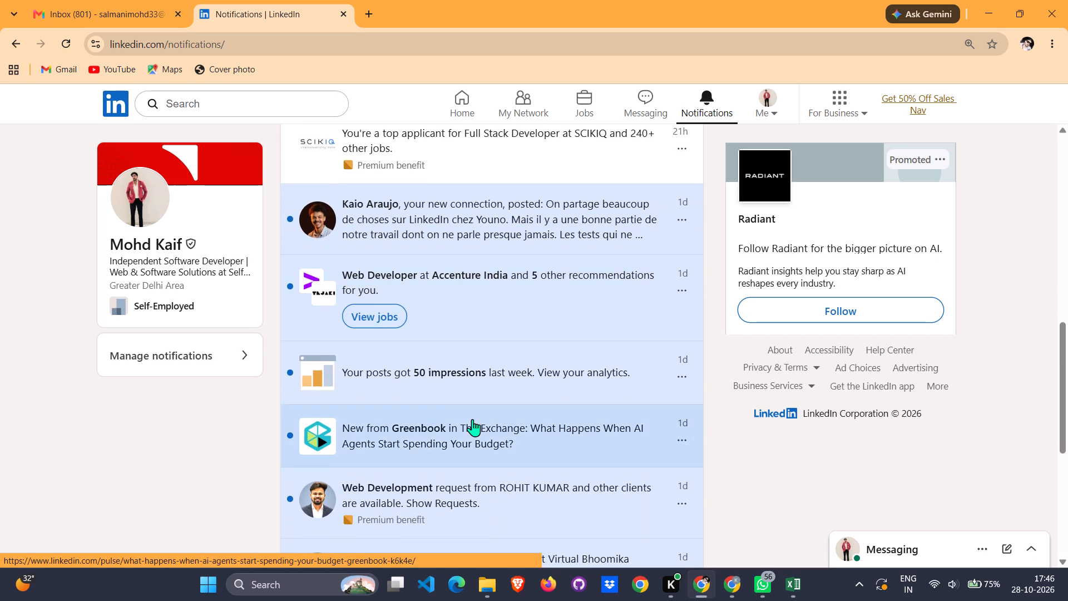
{"action": "scroll", "coordinate": [472, 419], "scroll_direction": "down", "scroll_amount": 4}
Examine the content analytics for last week's post impressions, and return to the notifications.
{"action": "left_click", "coordinate": [449, 278]}
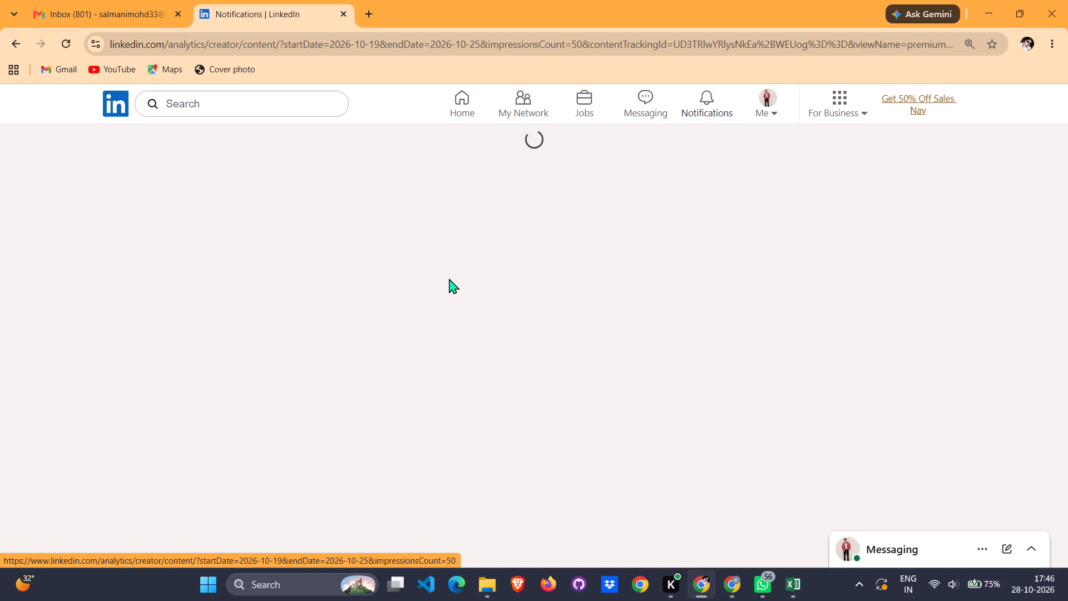
{"action": "scroll", "coordinate": [449, 278], "scroll_direction": "down", "scroll_amount": 5}
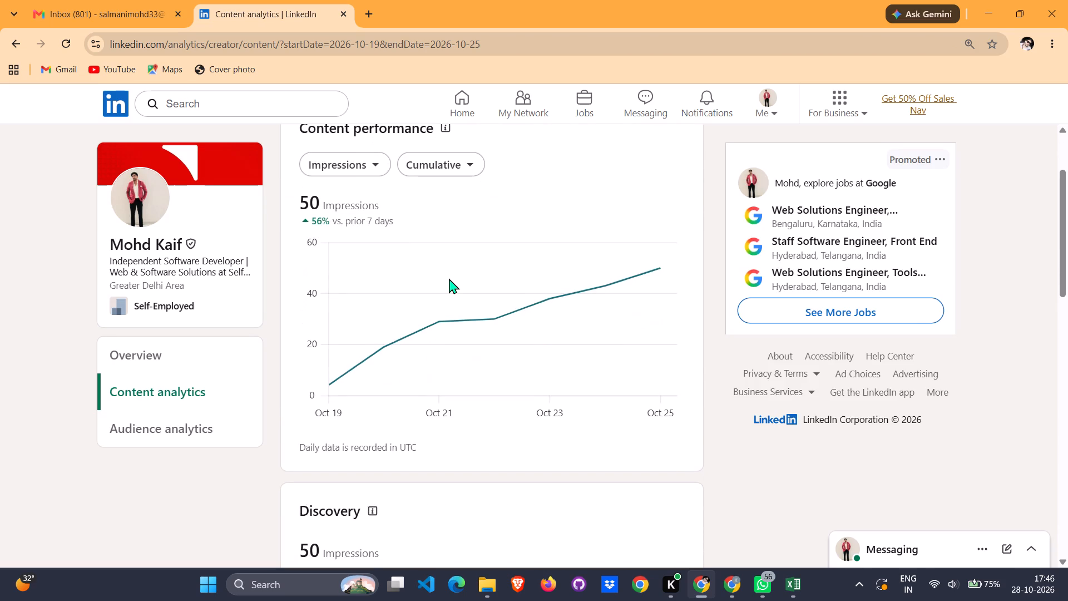
{"action": "scroll", "coordinate": [449, 278], "scroll_direction": "up", "scroll_amount": 10}
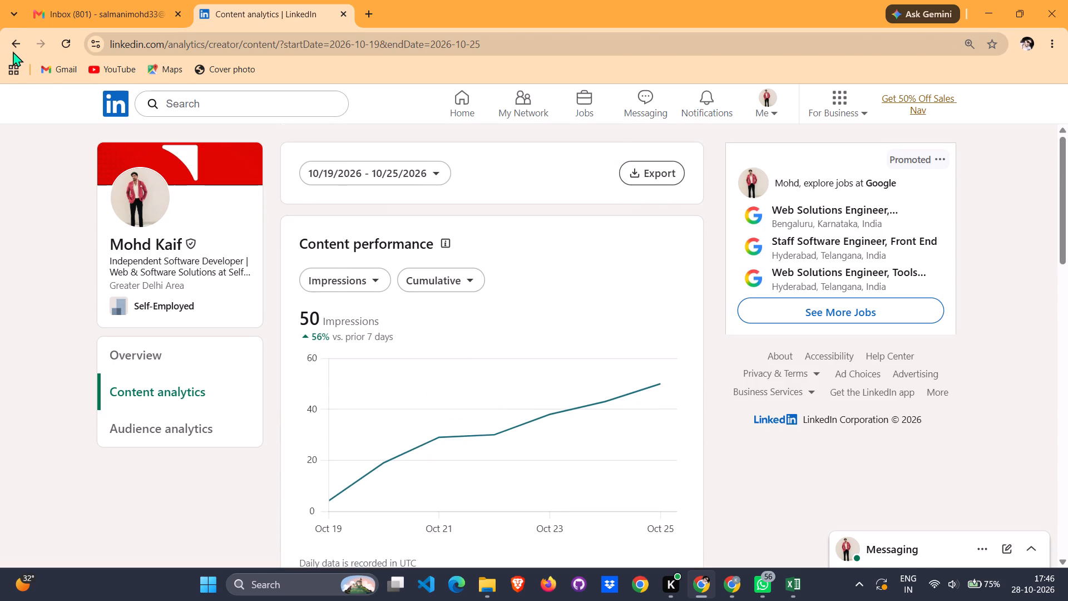
{"action": "left_click", "coordinate": [11, 47]}
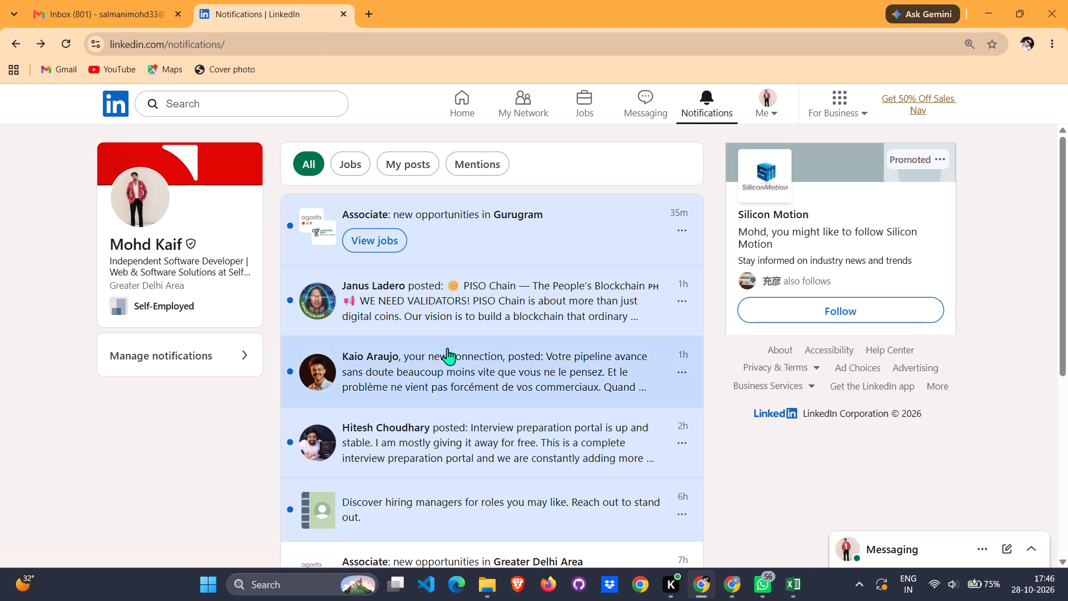
Look further through the older entries in the LinkedIn notifications.
{"action": "scroll", "coordinate": [447, 348], "scroll_direction": "down", "scroll_amount": 19}
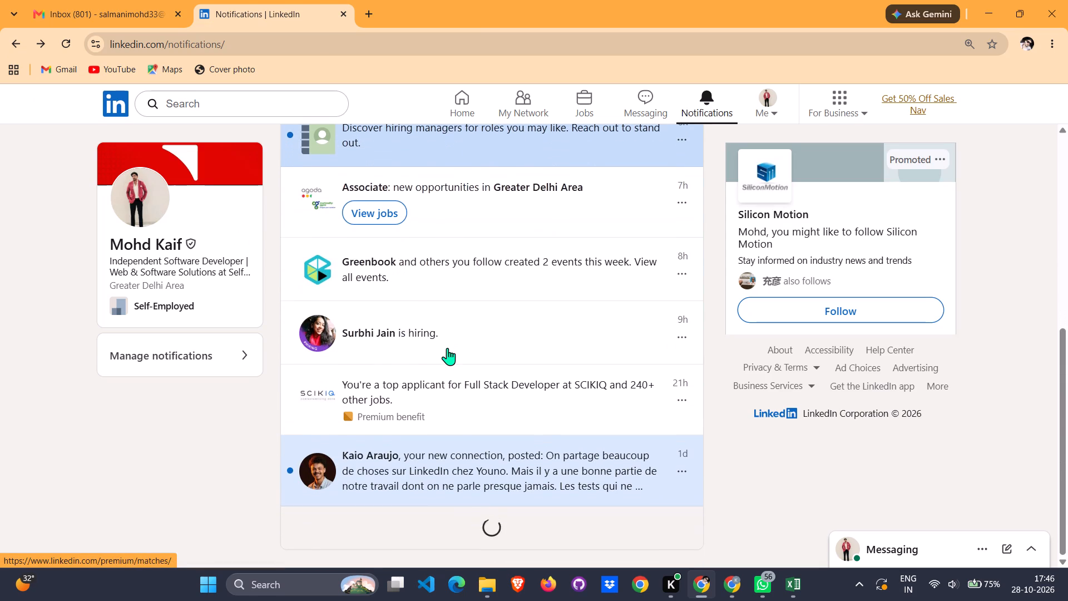
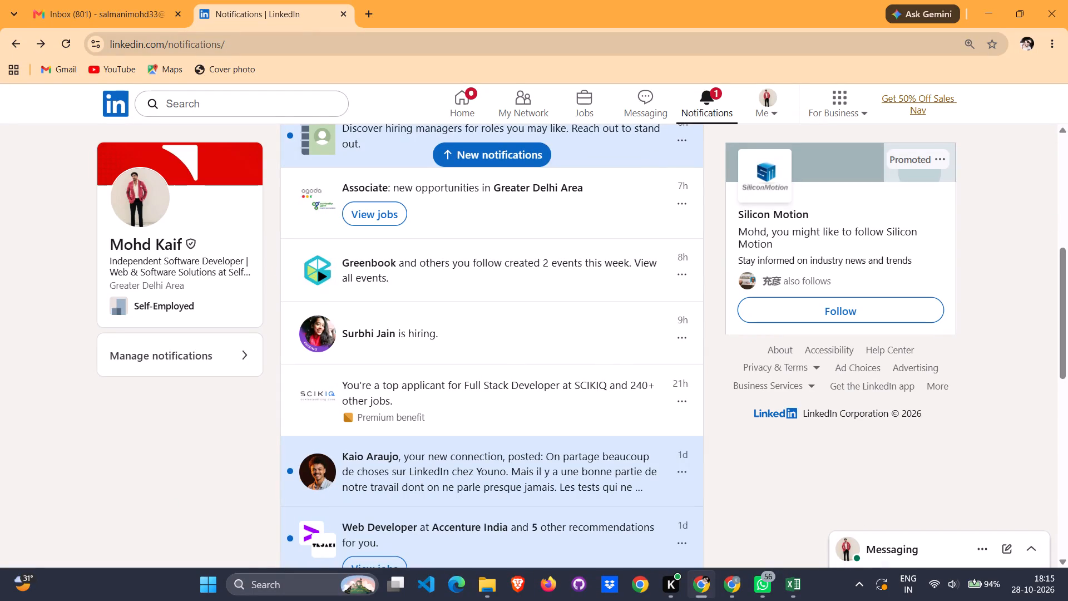
Switch back to the Excel workbook Rising Star and Star Retailer 2026-West (3), showing the West Summary sheet.
{"action": "left_click", "coordinate": [770, 526]}
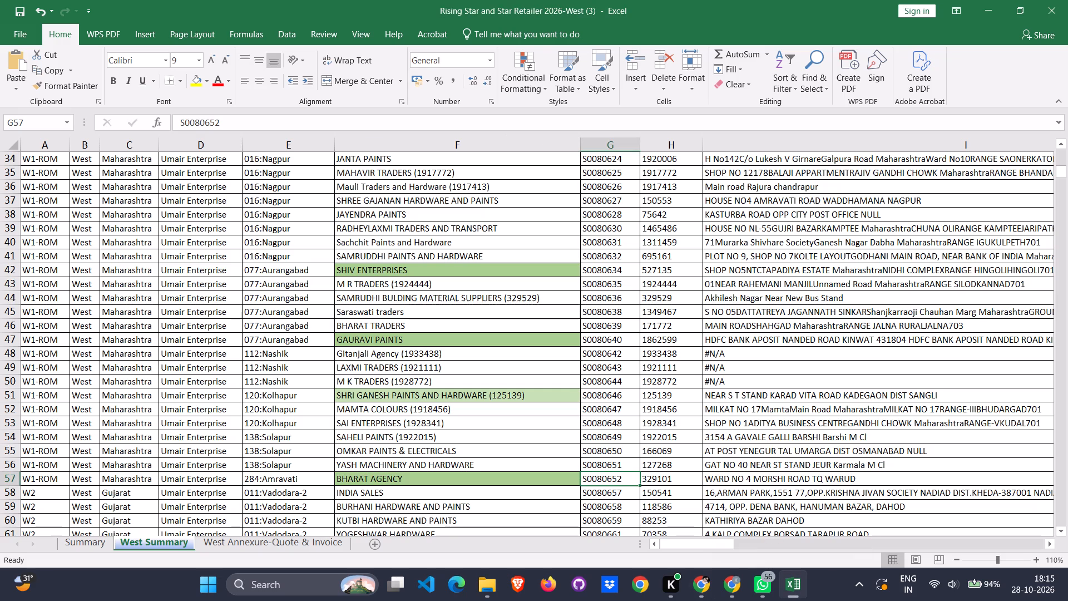
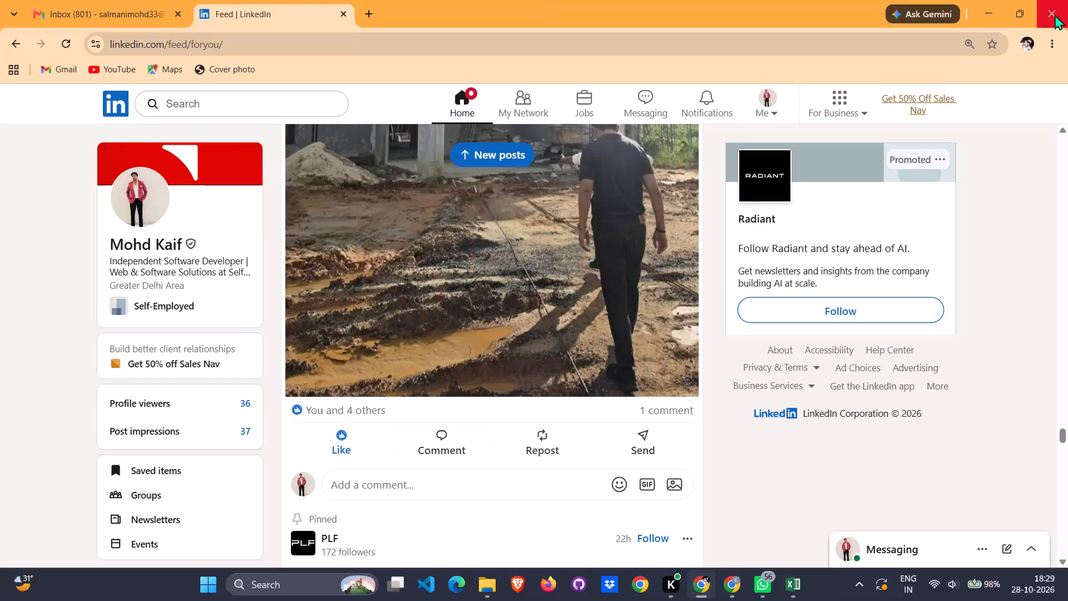
Close the Chrome window showing the LinkedIn feed and the Gmail inbox.
{"action": "left_click", "coordinate": [1055, 14]}
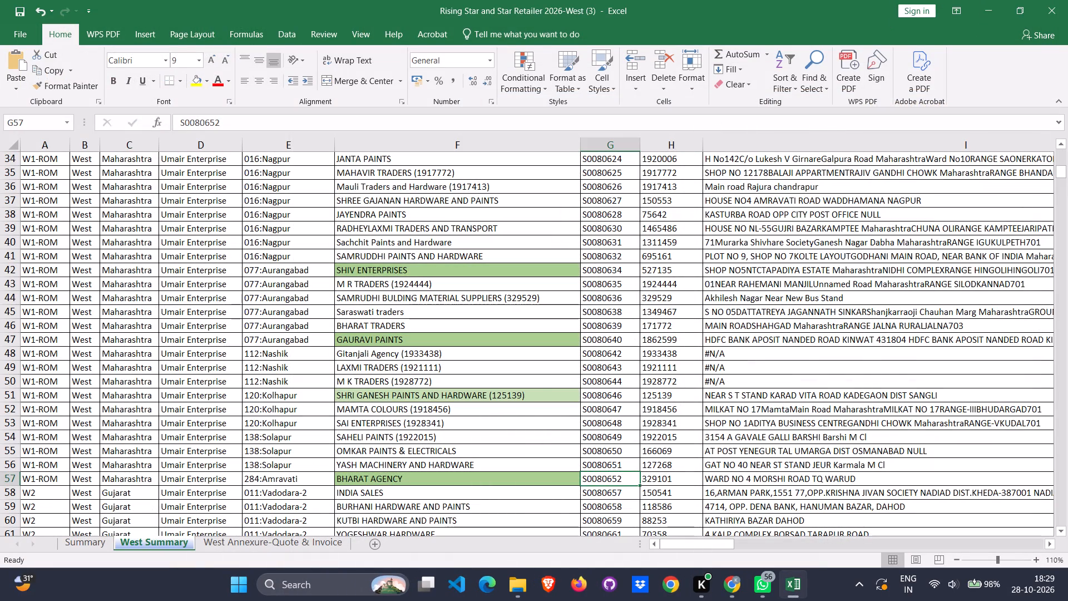
Close the Excel workbook Rising Star and Star Retailer 2026-West (3).
{"action": "left_click", "coordinate": [1054, 0]}
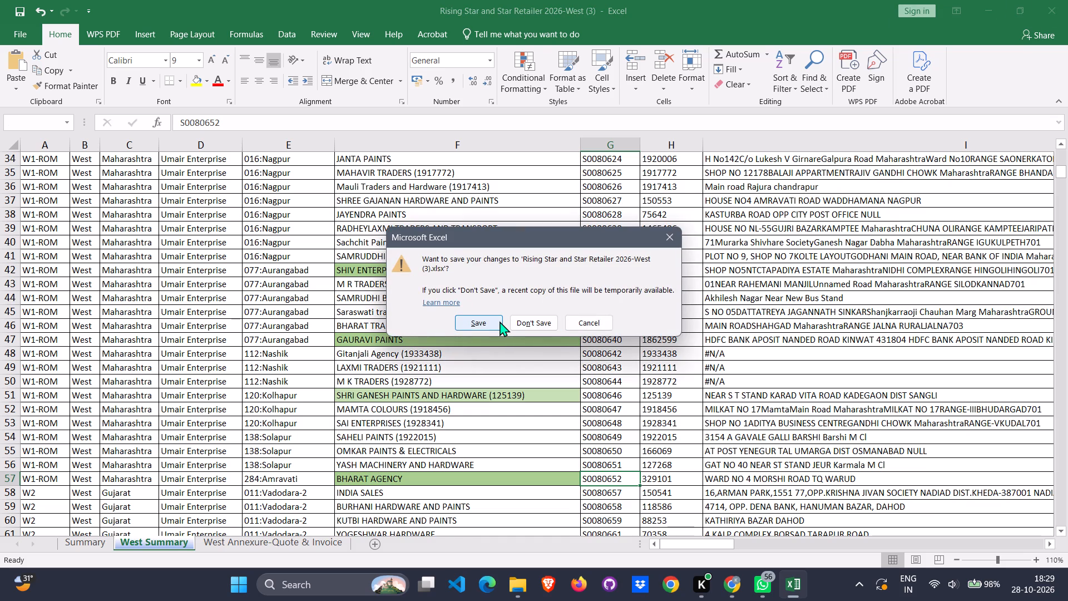
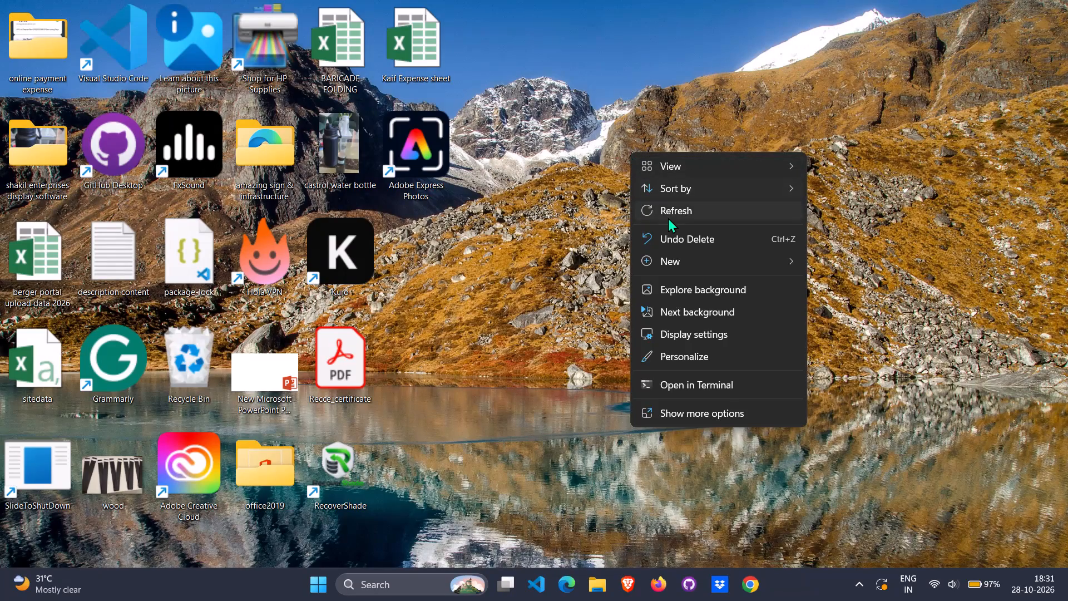
Refresh the Windows desktop twice.
{"action": "left_click", "coordinate": [668, 218]}
{"action": "right_click", "coordinate": [668, 218]}
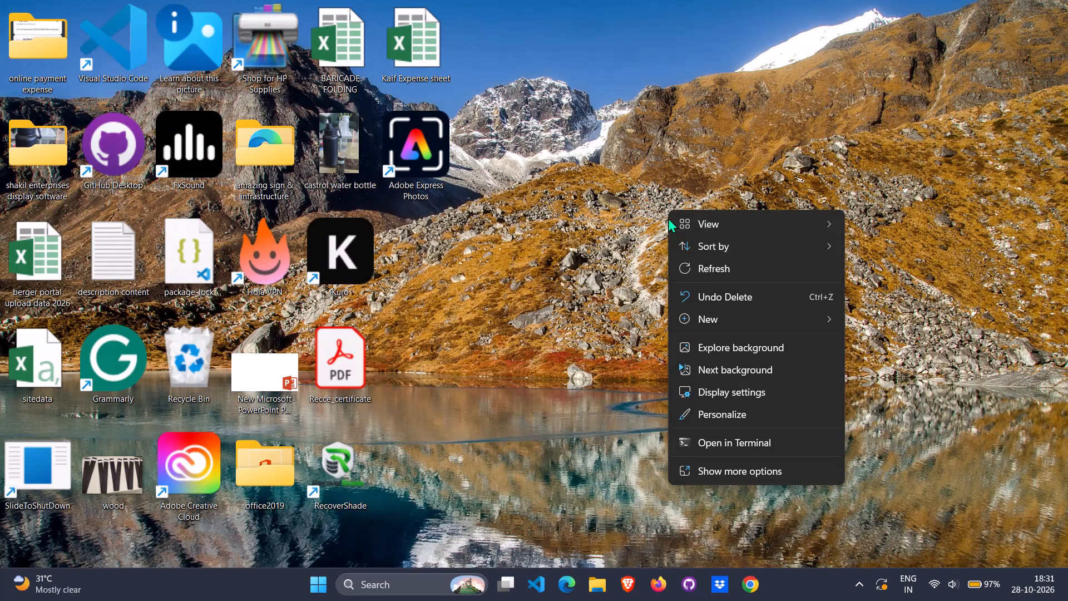
{"action": "left_click", "coordinate": [711, 267]}
Shut down the computer from the desktop using the Shut Down Windows dialog.
{"action": "key", "text": "alt+F4"}
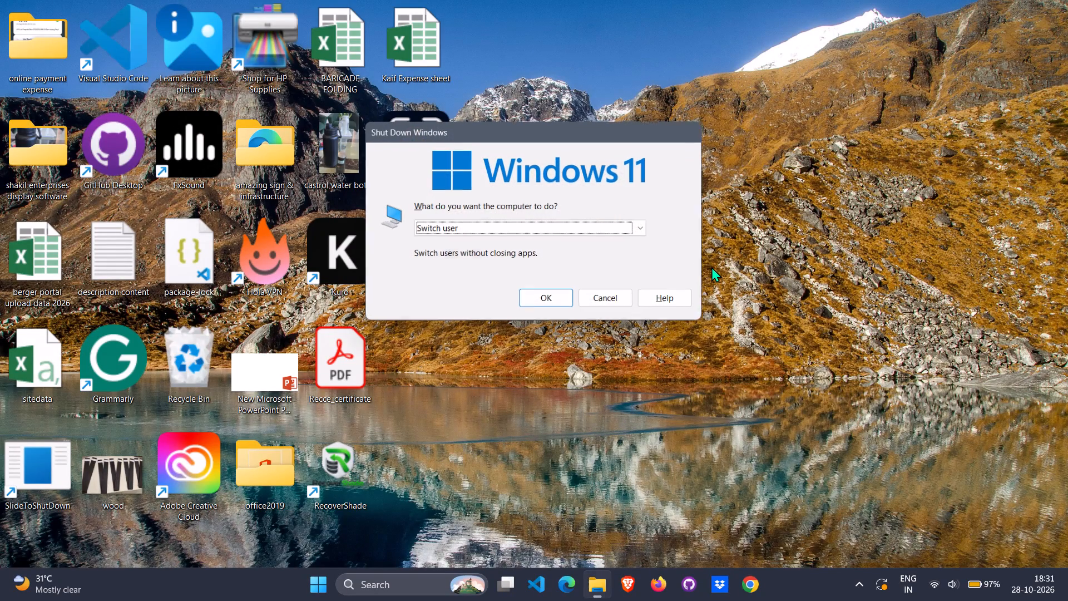
{"action": "key", "text": "Down"}
{"action": "key", "text": "Down"}
{"action": "key", "text": "Down"}
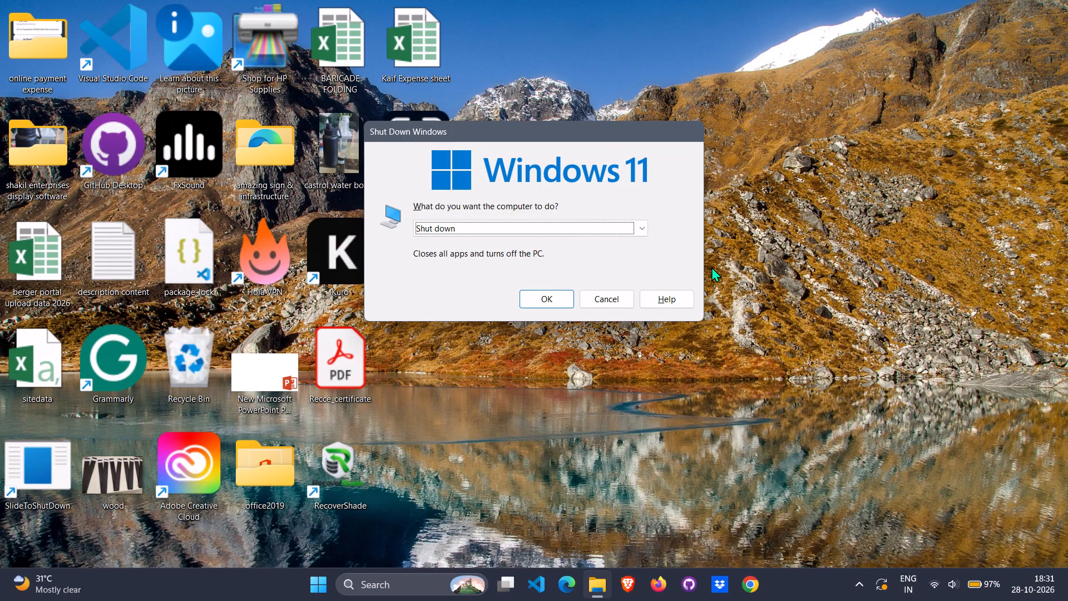
{"action": "key", "text": "Return"}
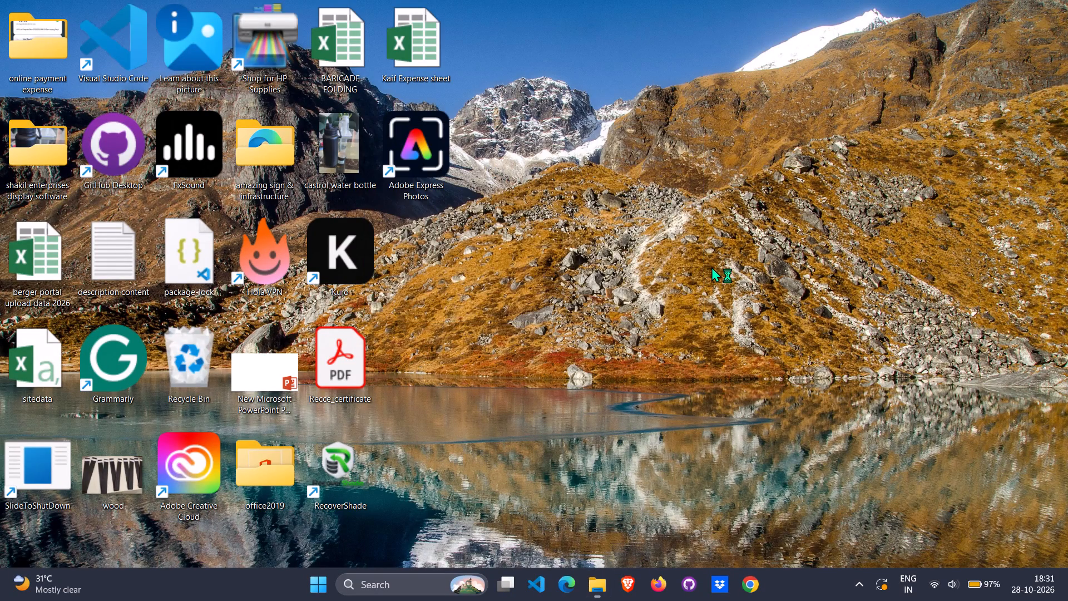